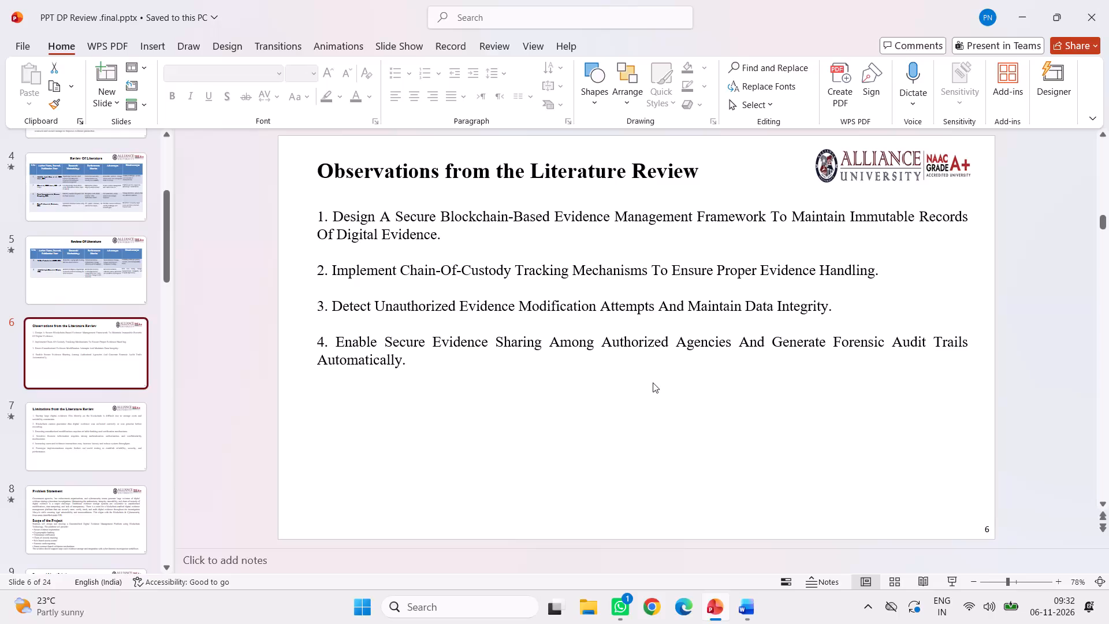
Switch to the Word report and copy all eight numbered observations under section 3.1, Observations Made from the Papers.
{"action": "left_click", "coordinate": [742, 553]}
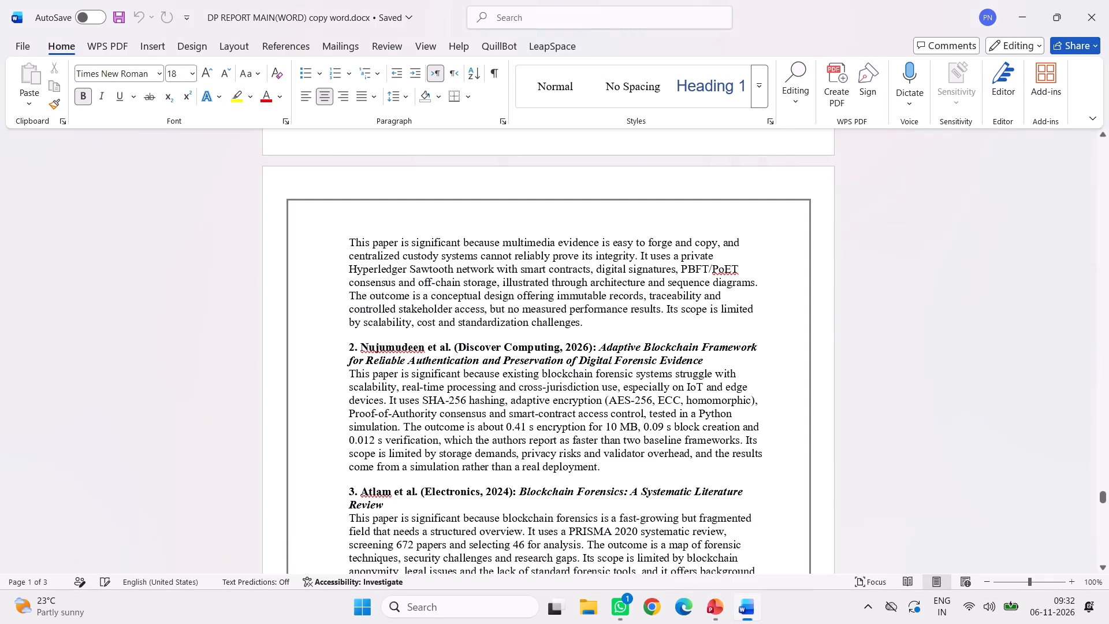
{"action": "scroll", "coordinate": [563, 384], "scroll_direction": "down", "scroll_amount": 6}
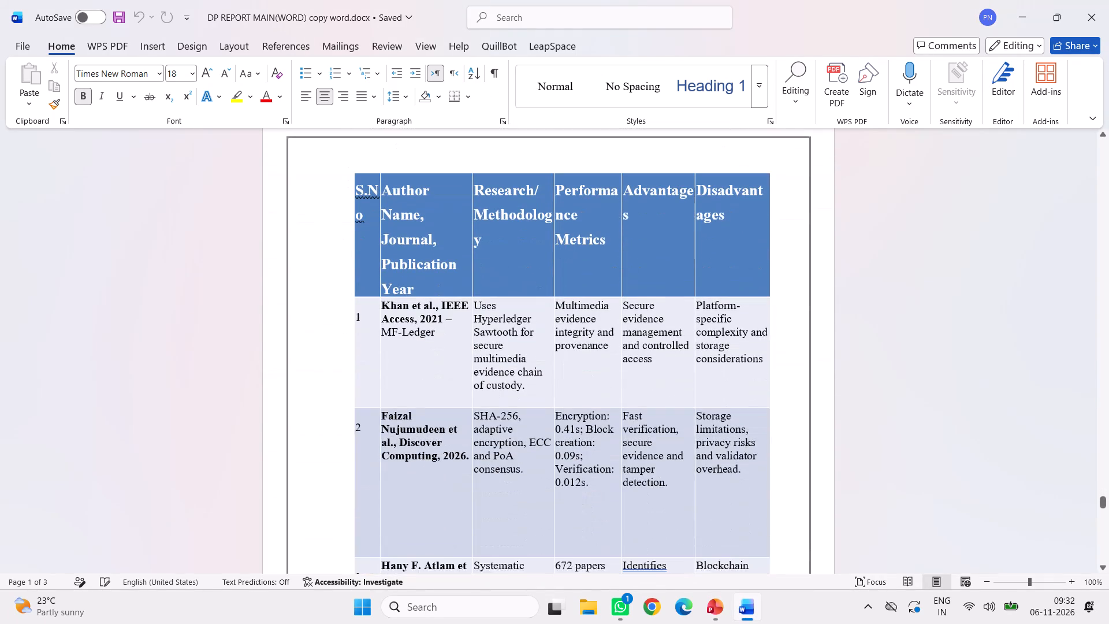
{"action": "scroll", "coordinate": [563, 384], "scroll_direction": "down", "scroll_amount": 8}
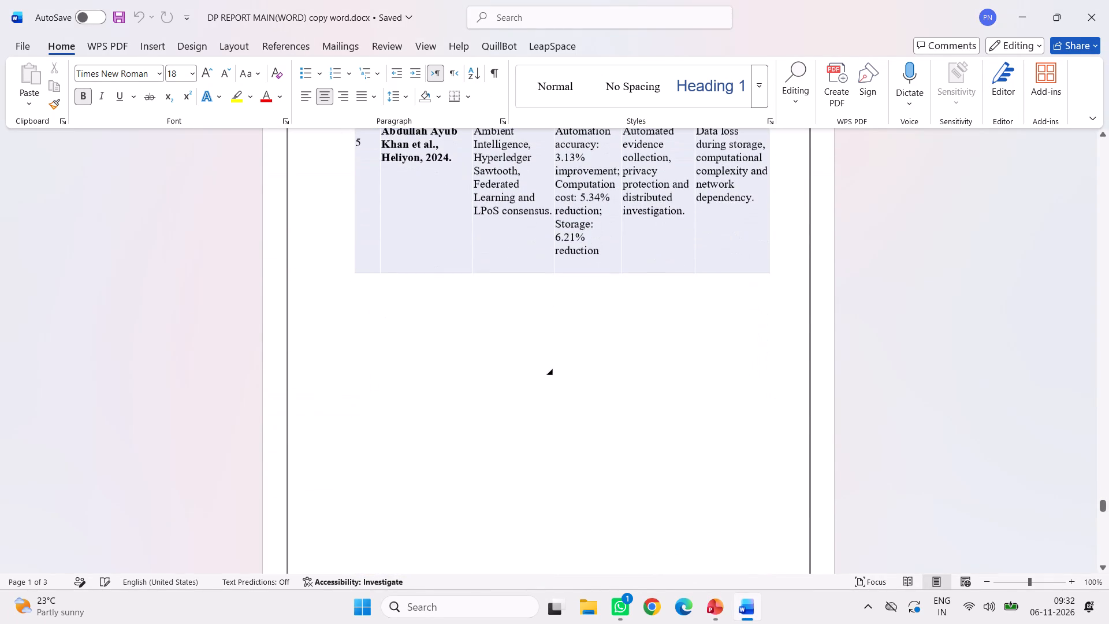
{"action": "scroll", "coordinate": [563, 384], "scroll_direction": "down", "scroll_amount": 19}
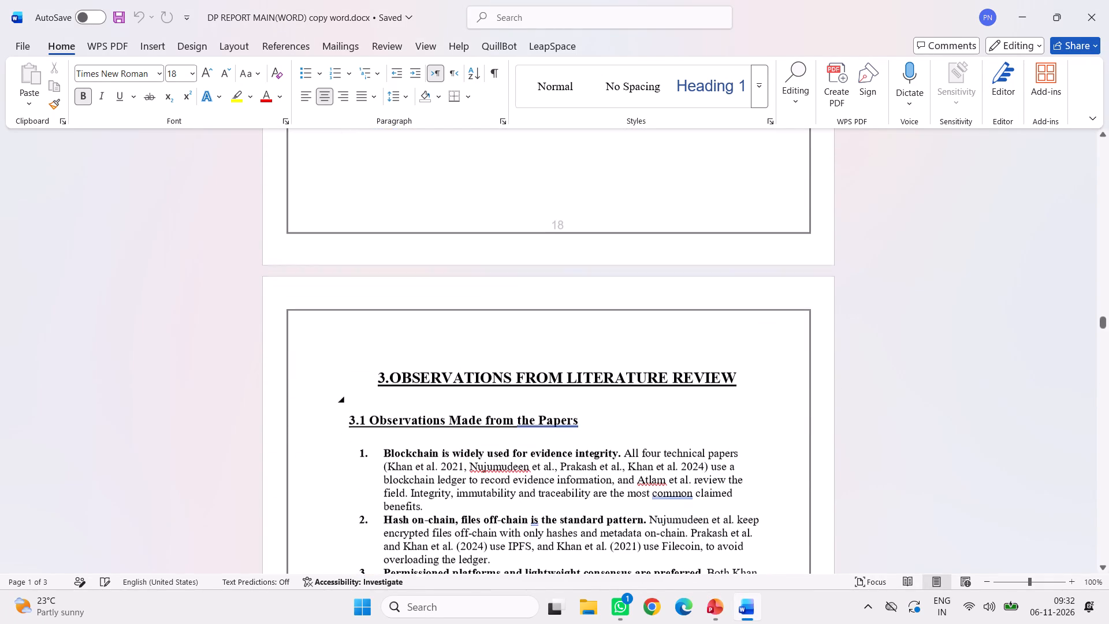
{"action": "scroll", "coordinate": [563, 384], "scroll_direction": "down", "scroll_amount": 1}
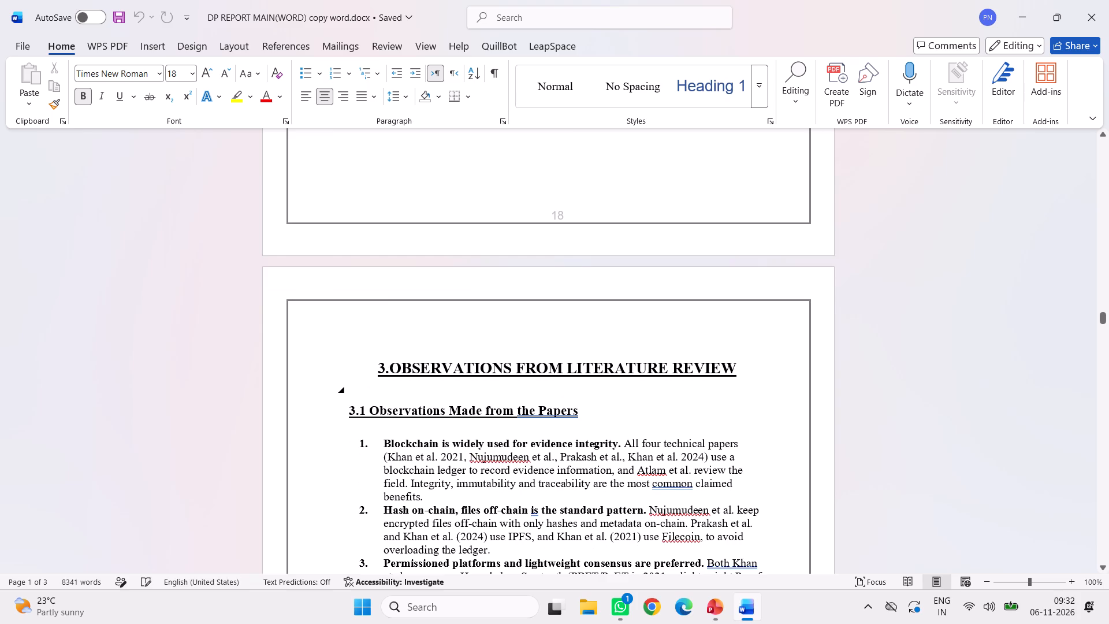
{"action": "scroll", "coordinate": [563, 384], "scroll_direction": "down", "scroll_amount": 4}
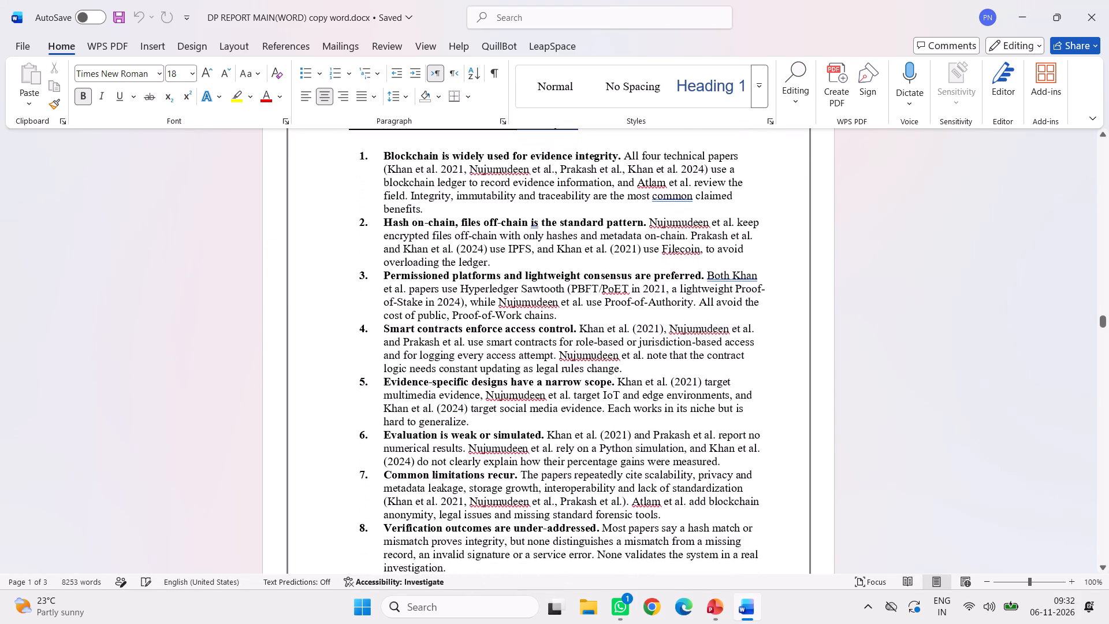
{"action": "scroll", "coordinate": [378, 152], "scroll_direction": "down", "scroll_amount": 1}
{"action": "left_click_drag", "start_coordinate": [378, 152], "coordinate": [433, 442]}
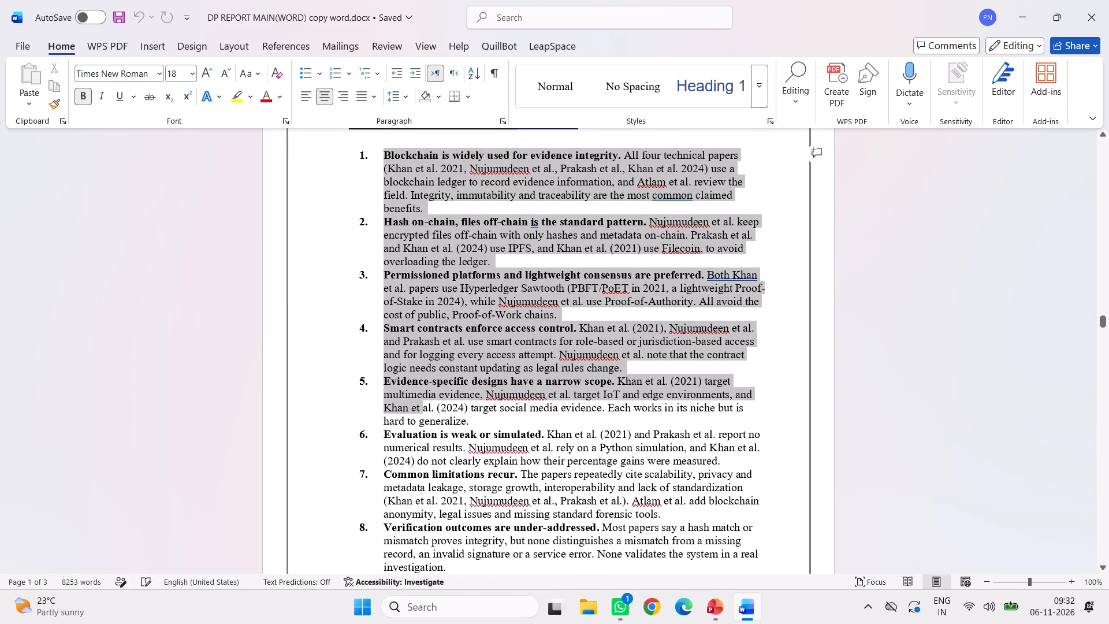
{"action": "left_click_drag", "start_coordinate": [433, 442], "coordinate": [441, 298]}
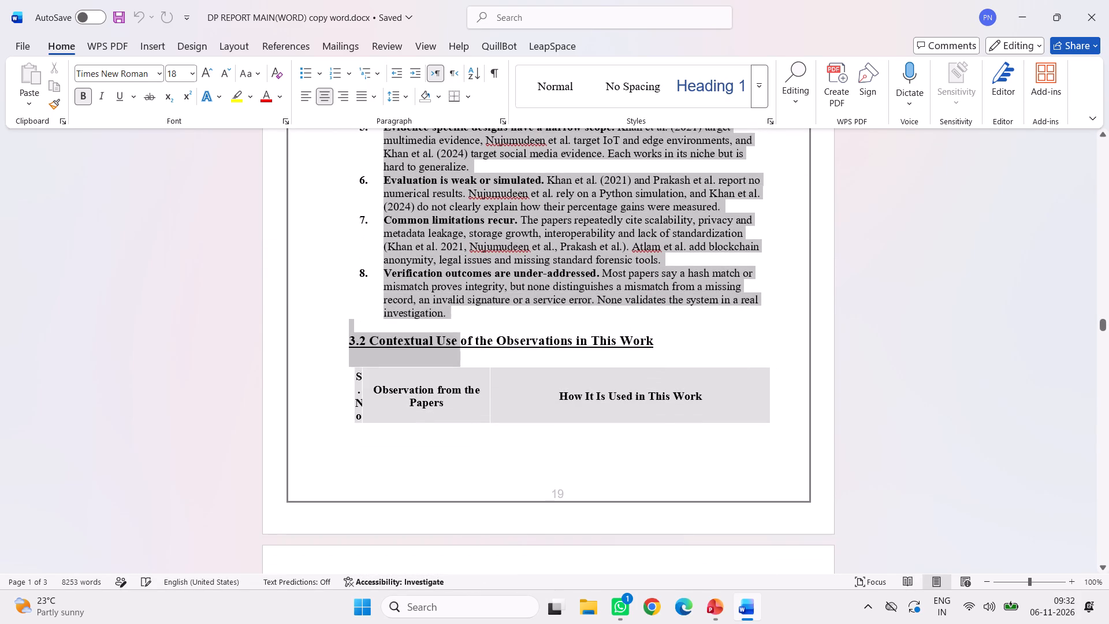
{"action": "left_click_drag", "start_coordinate": [441, 298], "coordinate": [452, 324]}
{"action": "key", "text": "ctrl+c"}
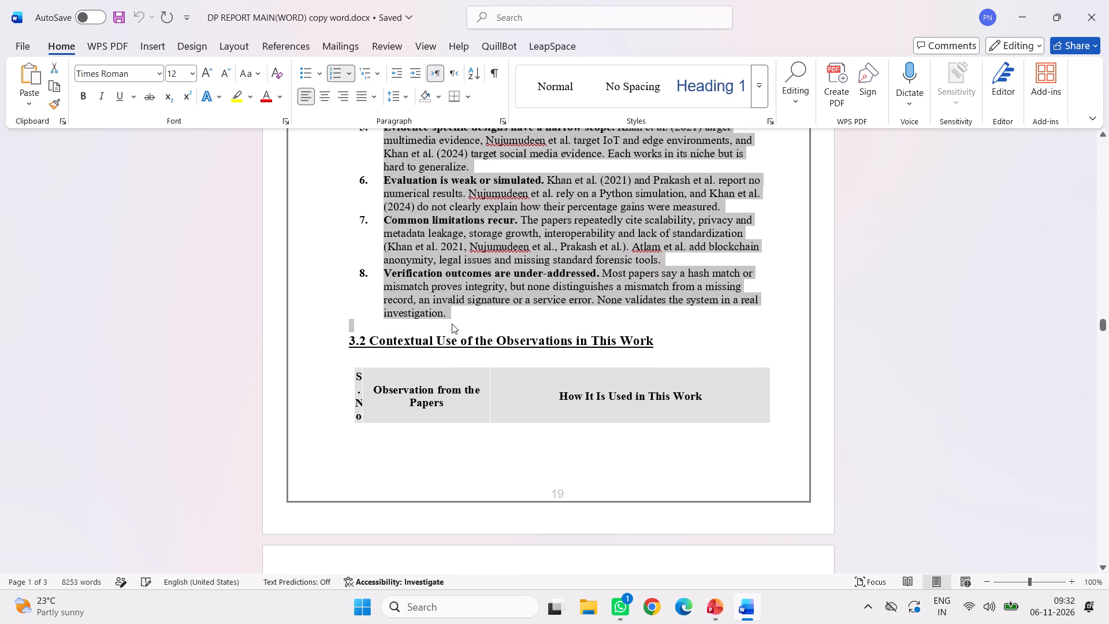
{"action": "left_click", "coordinate": [1020, 14]}
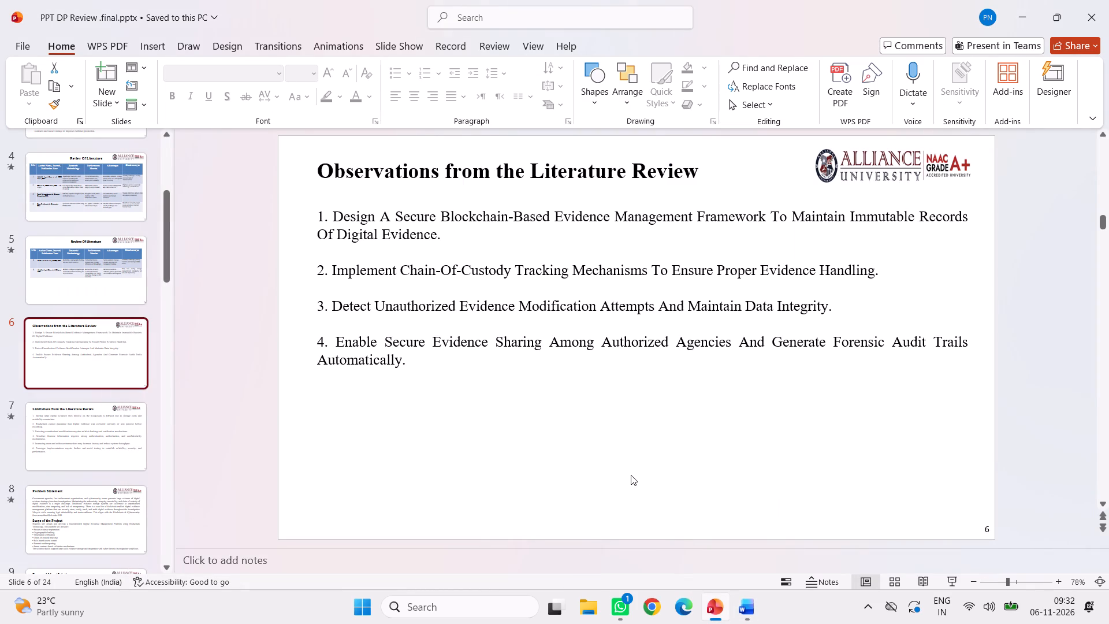
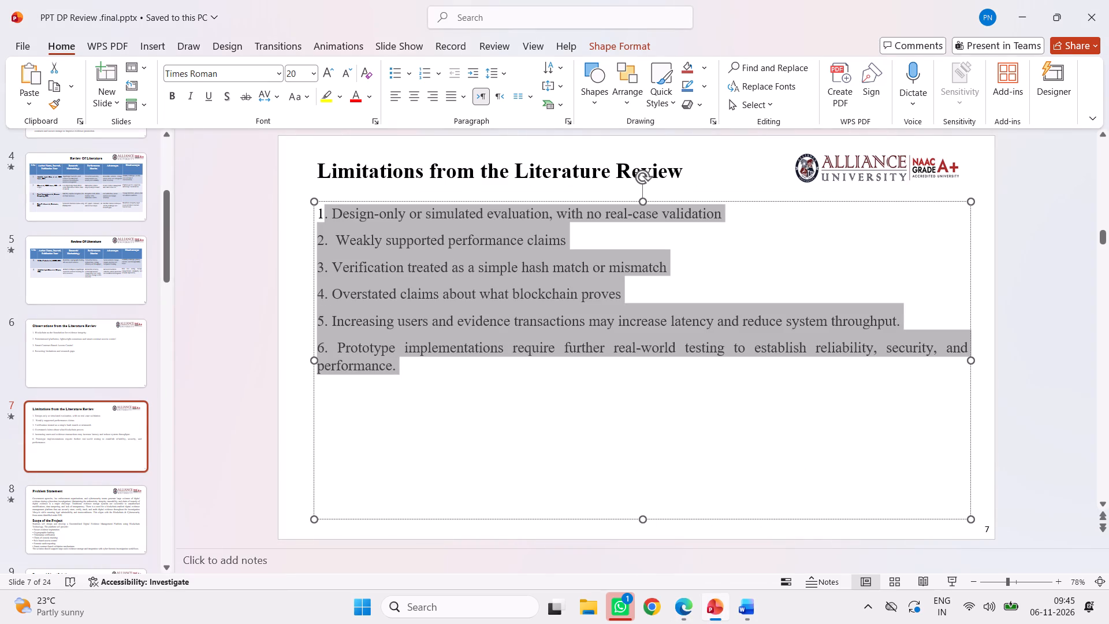
{"action": "left_click_drag", "start_coordinate": [323, 210], "coordinate": [317, 209]}
{"action": "key", "text": "ctrl+v"}
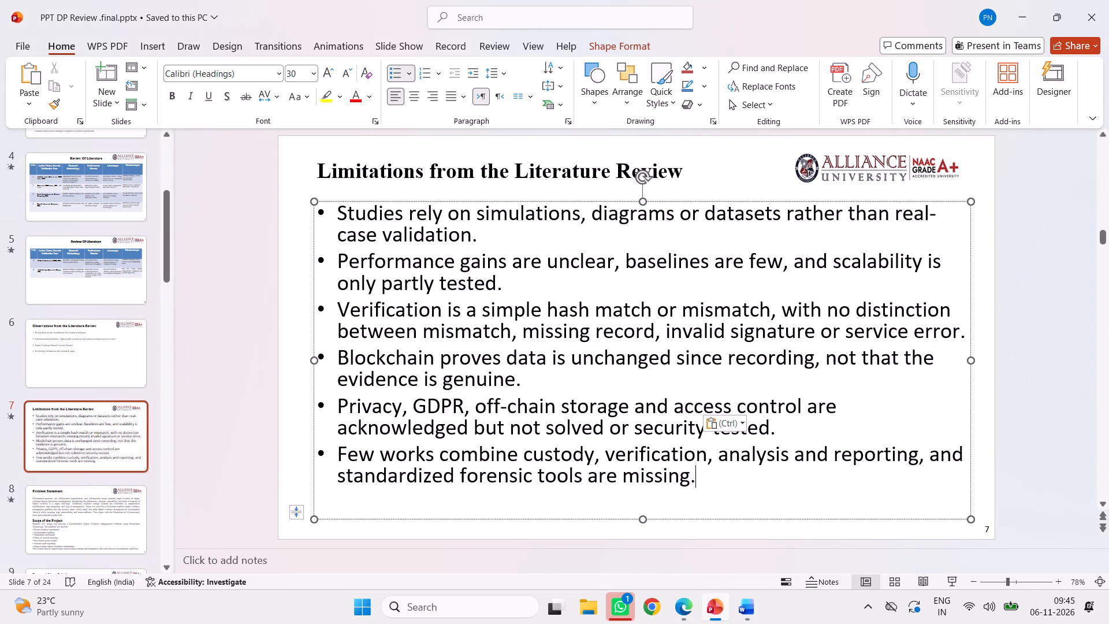
Set the font size of all six pasted limitations to 24.
{"action": "left_click", "coordinate": [432, 356]}
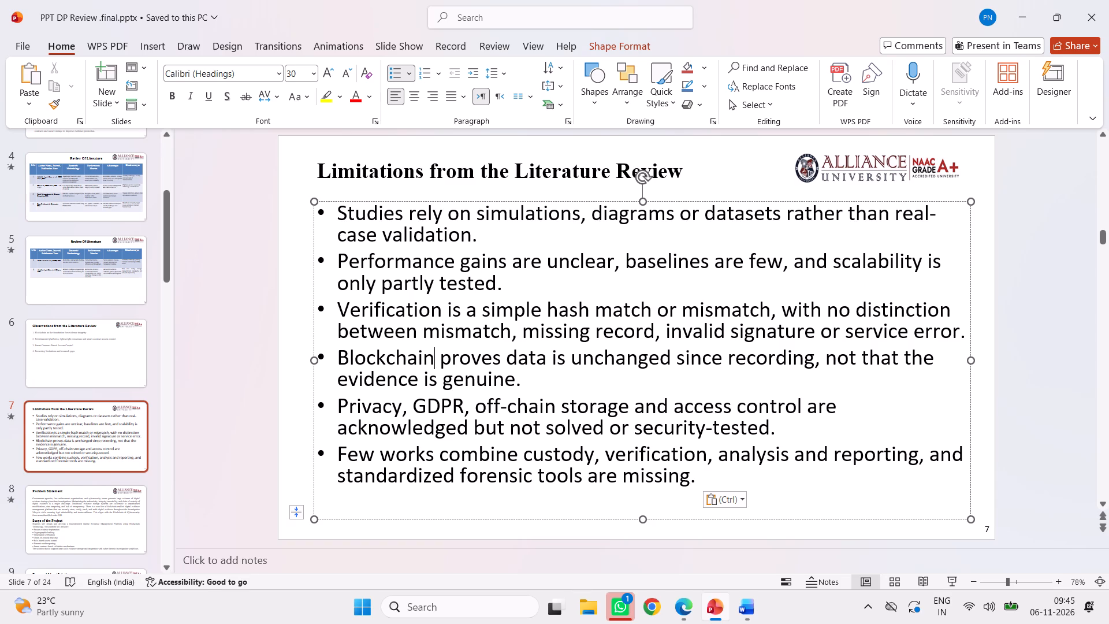
{"action": "left_click_drag", "start_coordinate": [702, 480], "coordinate": [680, 464]}
{"action": "left_click_drag", "start_coordinate": [680, 464], "coordinate": [338, 198]}
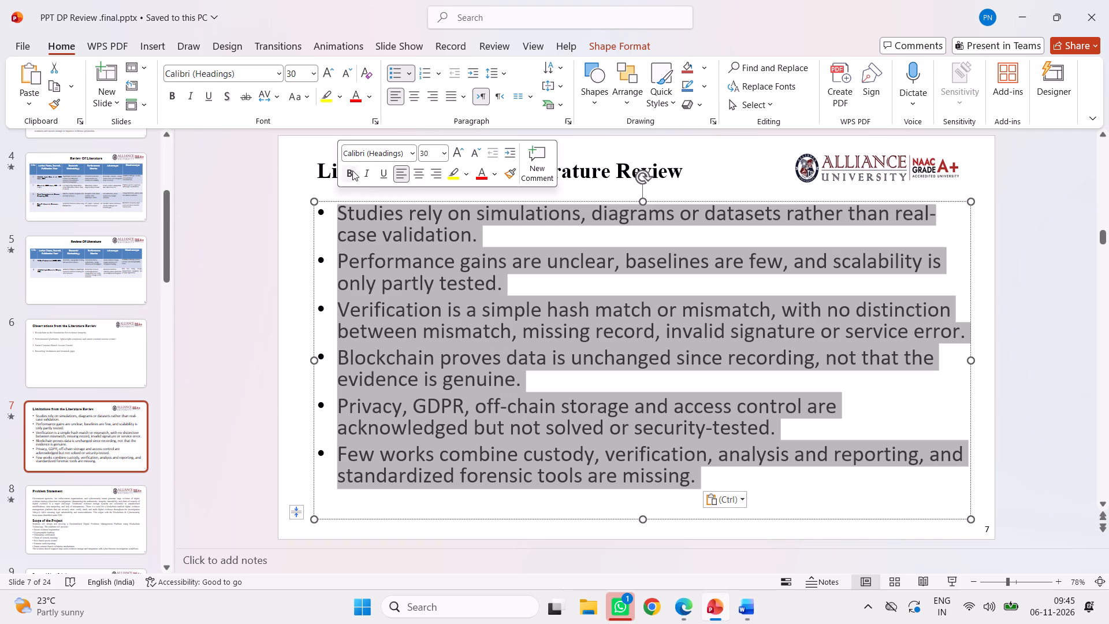
{"action": "left_click", "coordinate": [440, 153]}
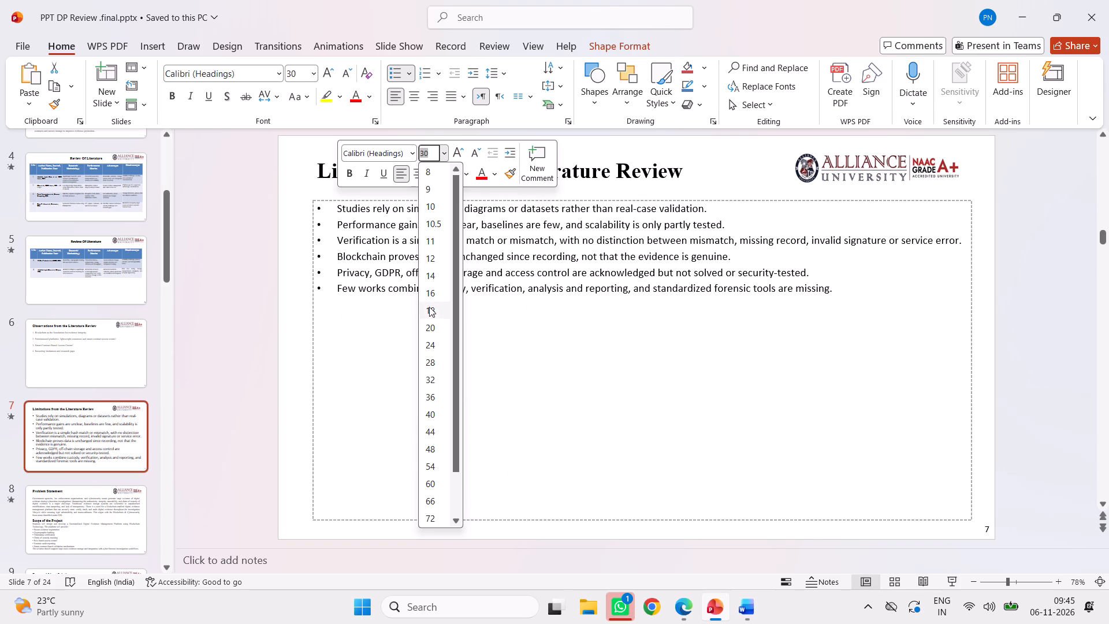
{"action": "left_click", "coordinate": [430, 343]}
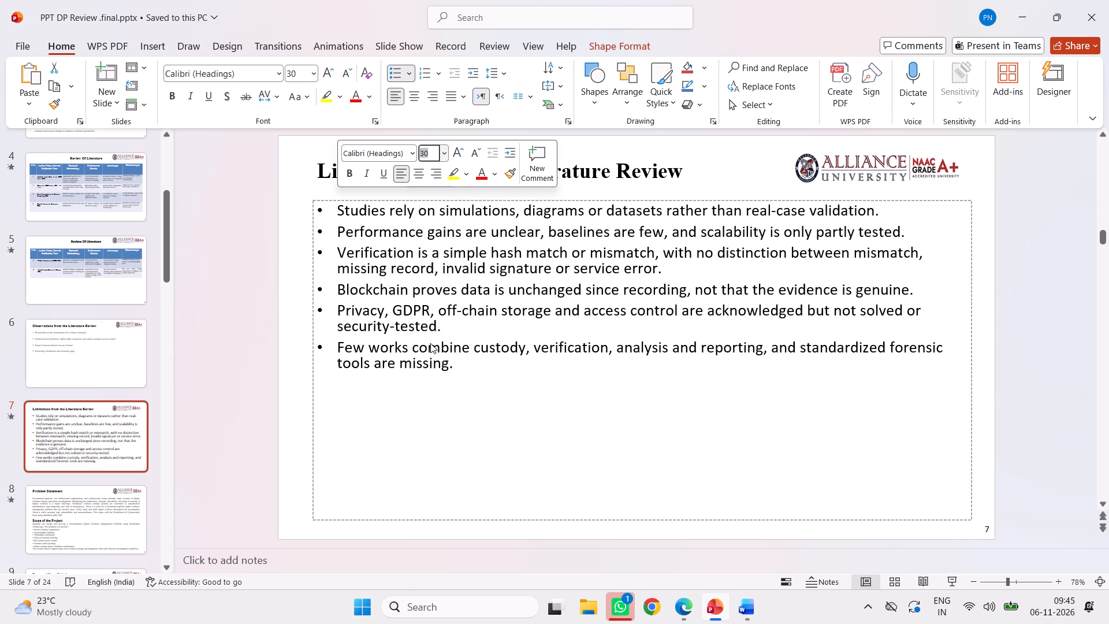
{"action": "left_click", "coordinate": [370, 265]}
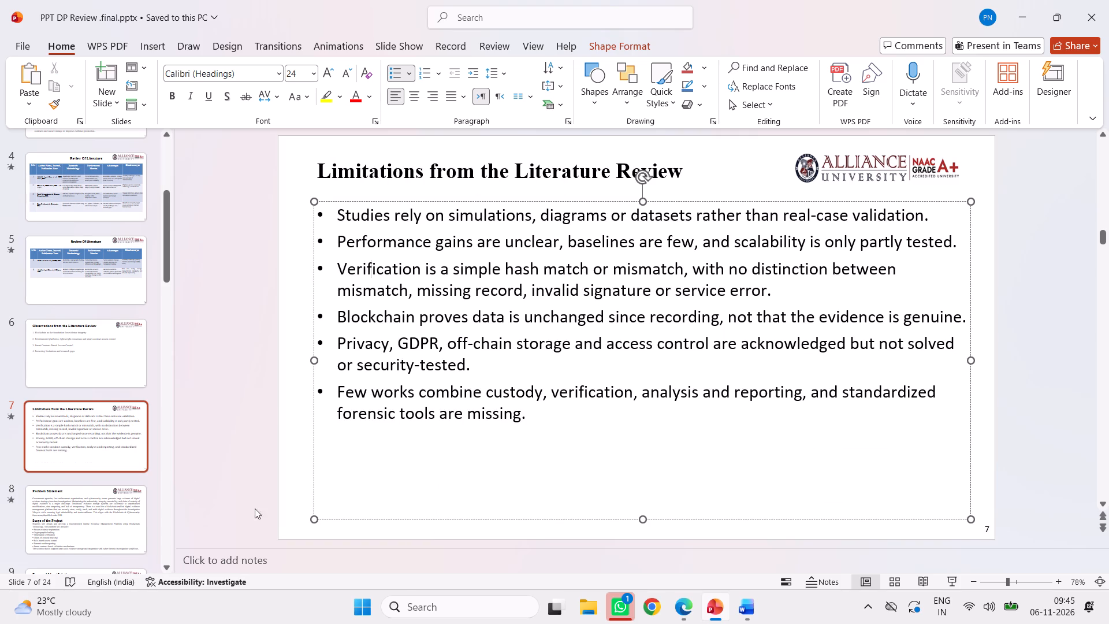
Check the text formatting of the points on the Observations slide, and select all six limitations on slide 7 for matching formatting.
{"action": "left_click", "coordinate": [126, 347]}
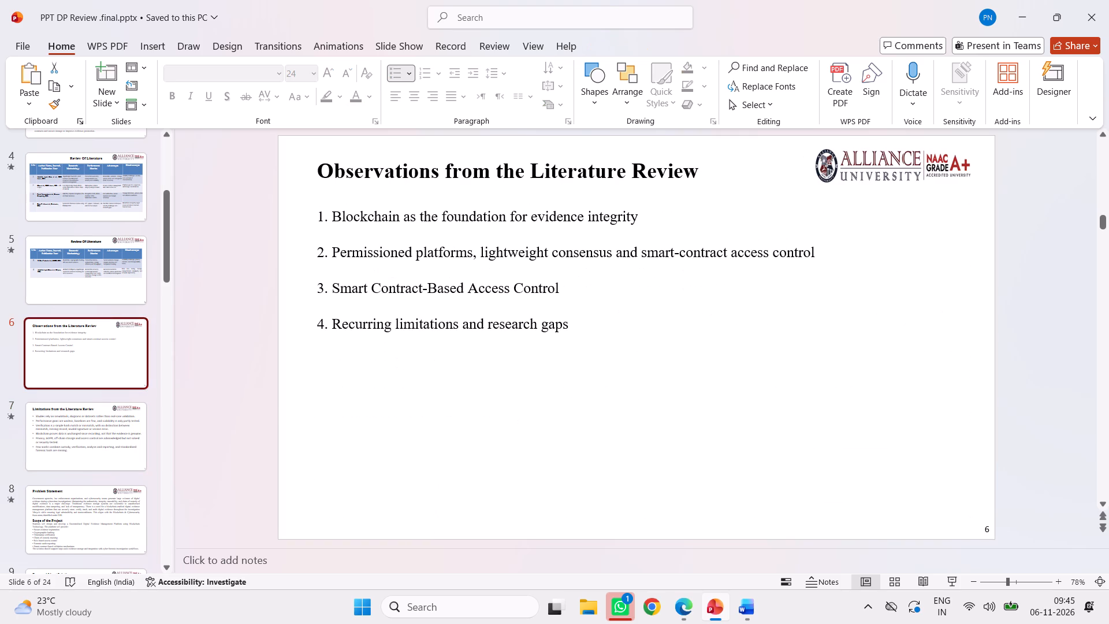
{"action": "left_click_drag", "start_coordinate": [576, 321], "coordinate": [344, 322]}
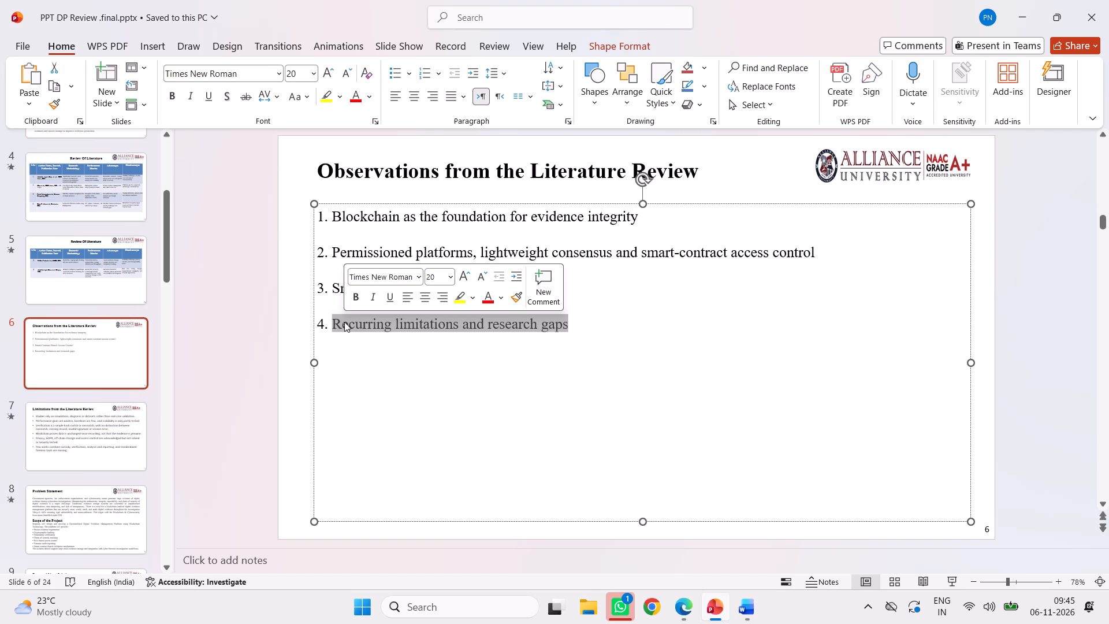
{"action": "left_click", "coordinate": [121, 441]}
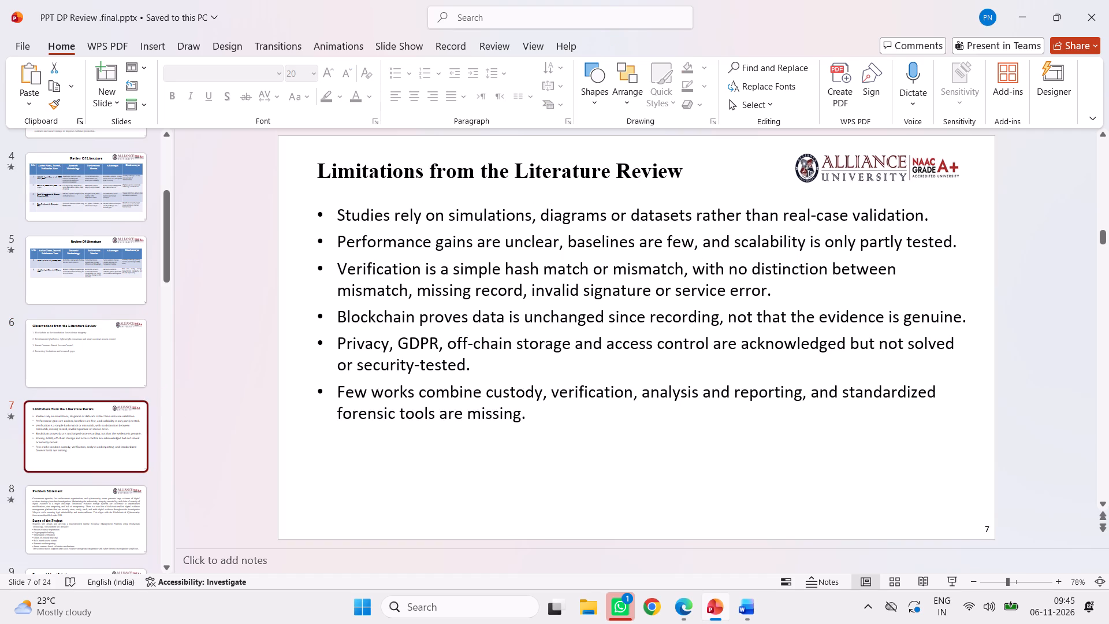
{"action": "left_click_drag", "start_coordinate": [541, 417], "coordinate": [334, 220]}
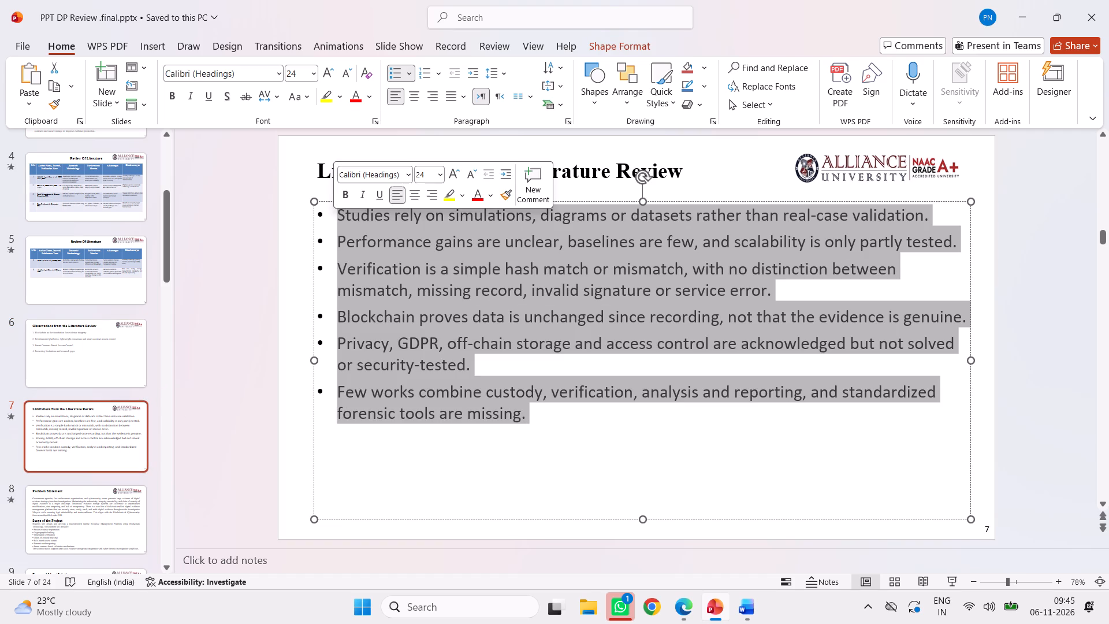
Set the font size of all six selected limitations on slide 7 to 20.
{"action": "left_click", "coordinate": [438, 174]}
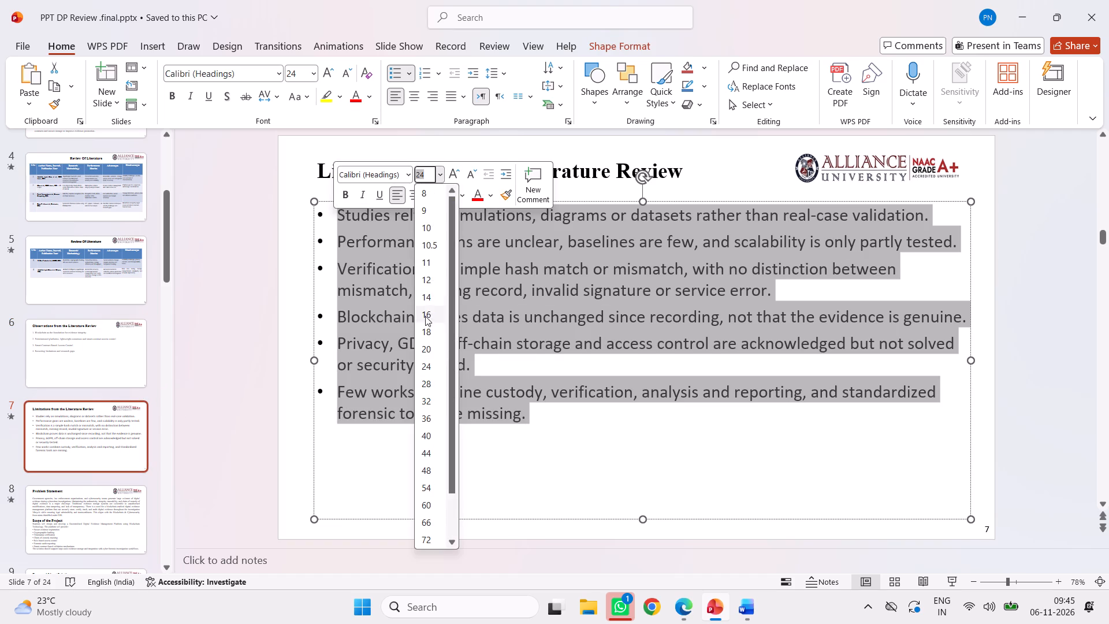
{"action": "left_click", "coordinate": [430, 354]}
{"action": "left_click", "coordinate": [590, 306]}
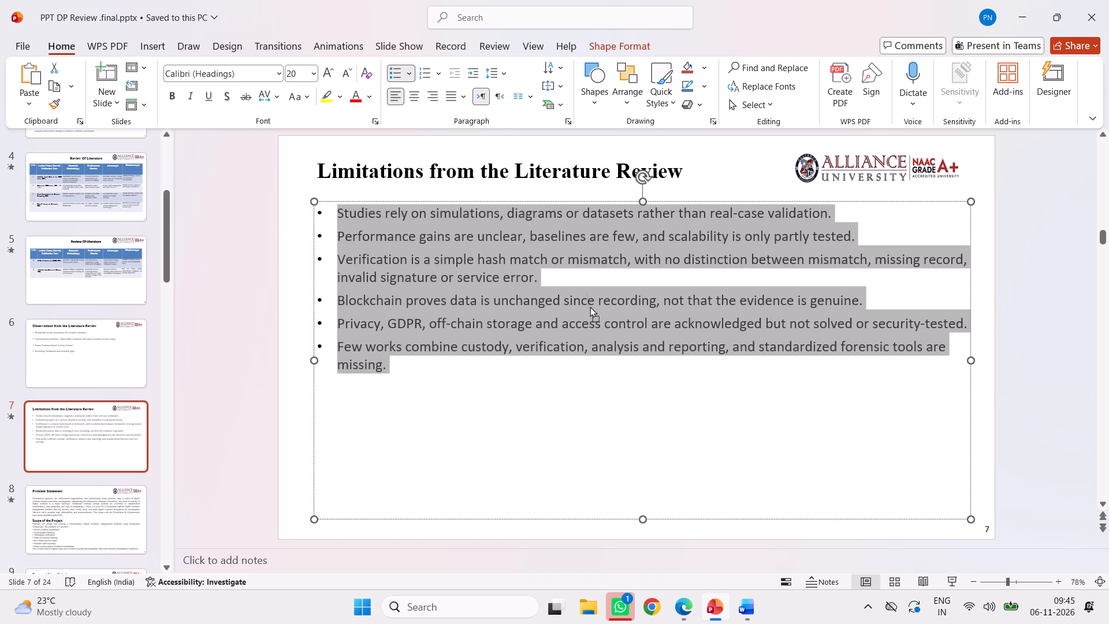
Insert an empty line after each of the first three limitations on slide 7 to space out the points.
{"action": "left_click", "coordinate": [842, 219]}
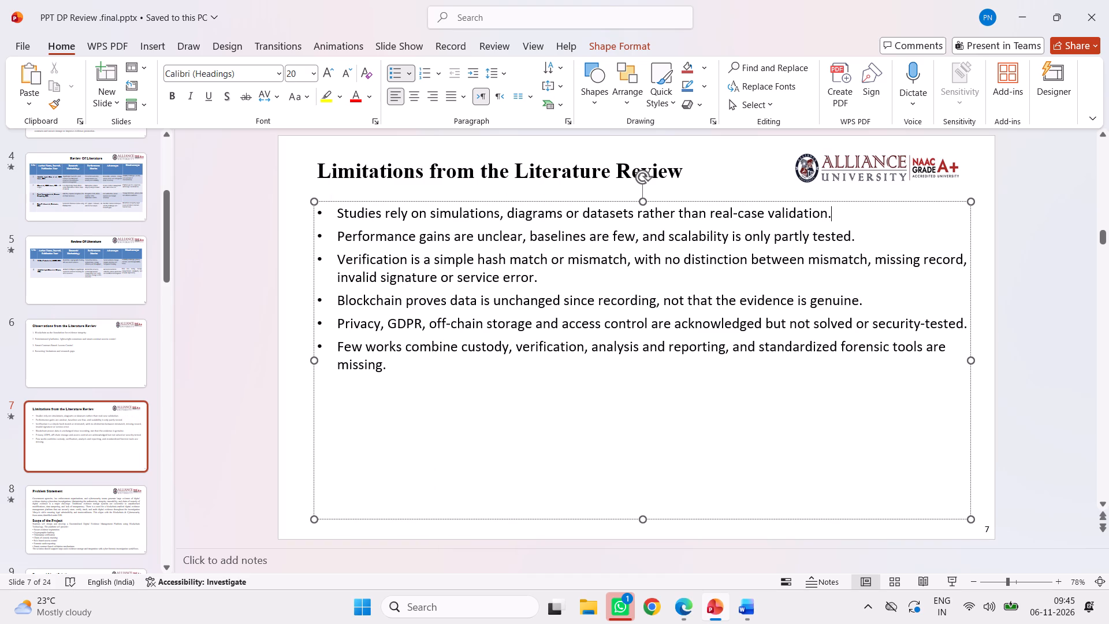
{"action": "key", "text": "Return"}
{"action": "left_click", "coordinate": [861, 263]}
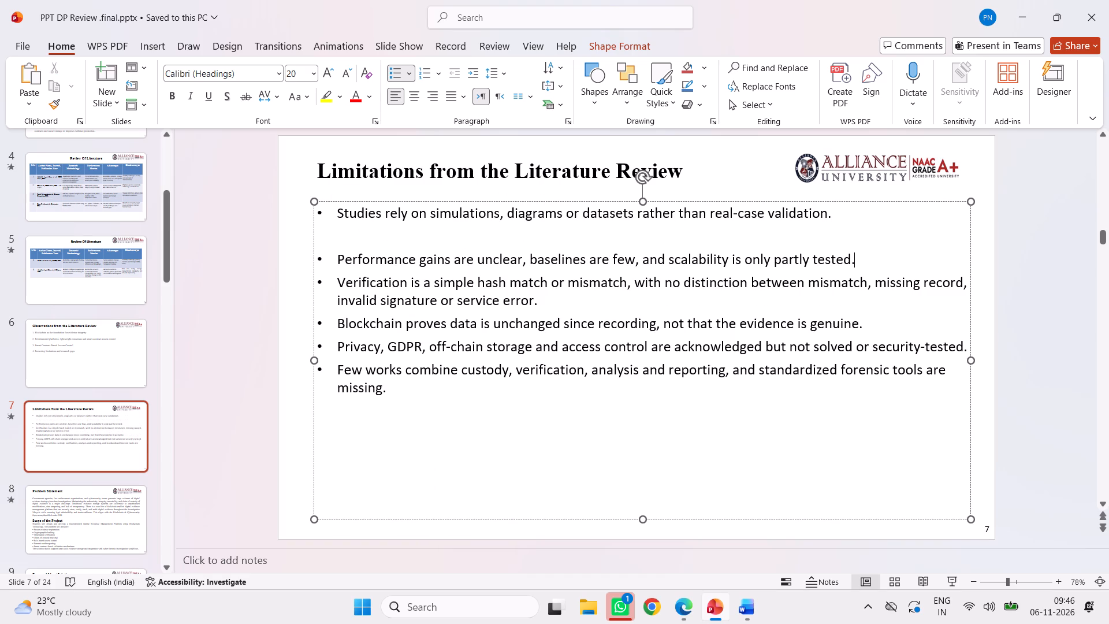
{"action": "key", "text": "Return"}
{"action": "left_click", "coordinate": [545, 328]}
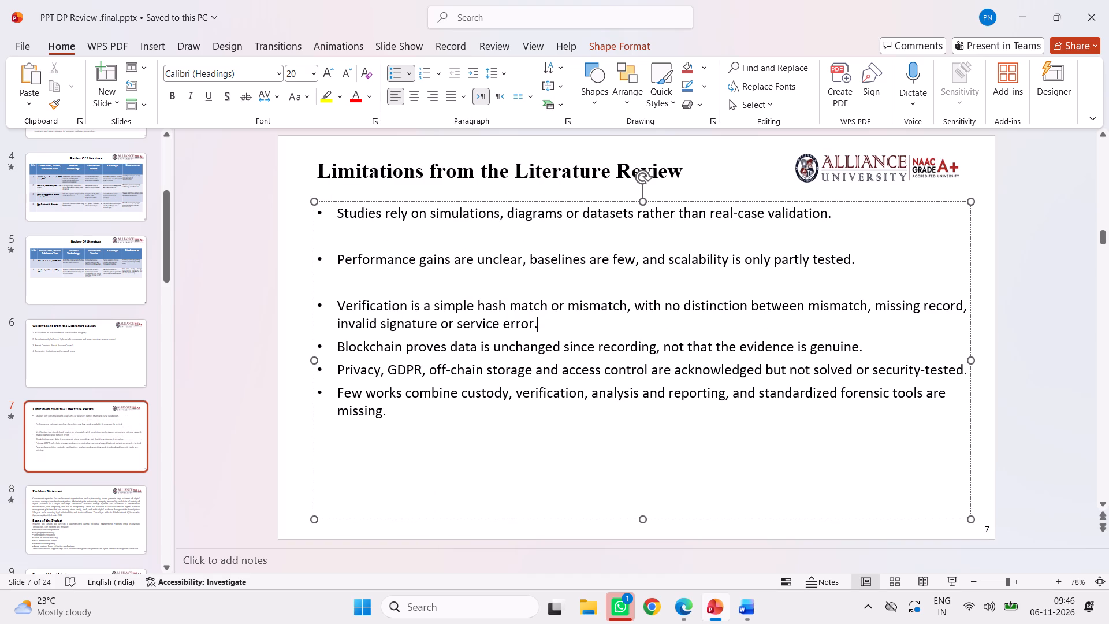
{"action": "key", "text": "Return"}
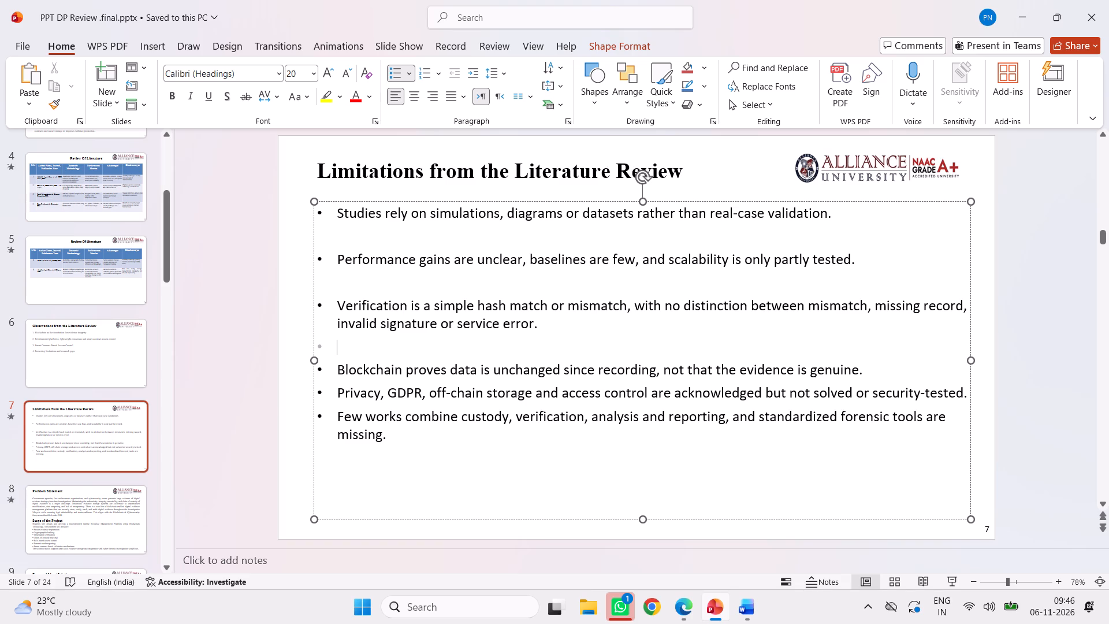
{"action": "left_click", "coordinate": [863, 366]}
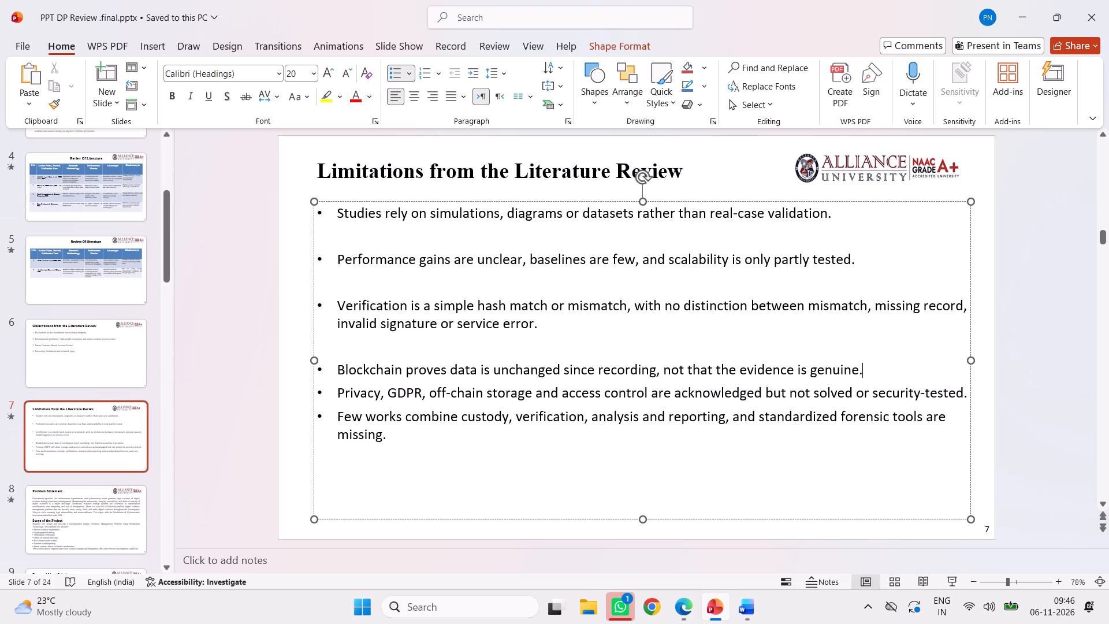
Remove the empty lines after the first and second limitations on slide 7.
{"action": "left_click", "coordinate": [332, 230]}
{"action": "key", "text": "BackSpace"}
{"action": "key", "text": "BackSpace"}
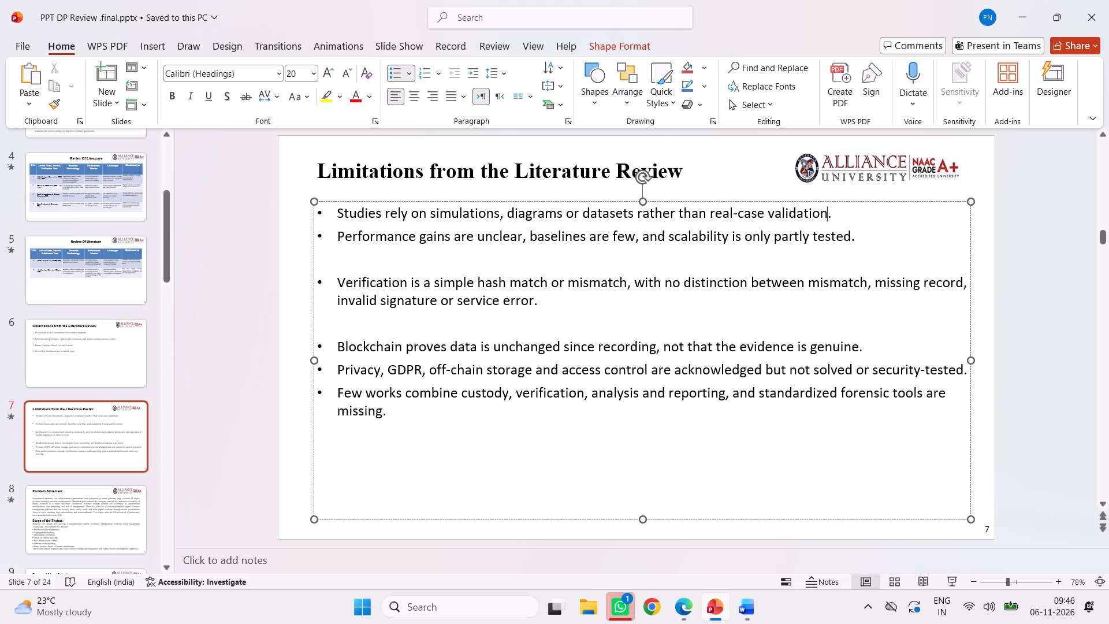
{"action": "left_click", "coordinate": [338, 259]}
{"action": "key", "text": "BackSpace"}
{"action": "key", "text": "BackSpace"}
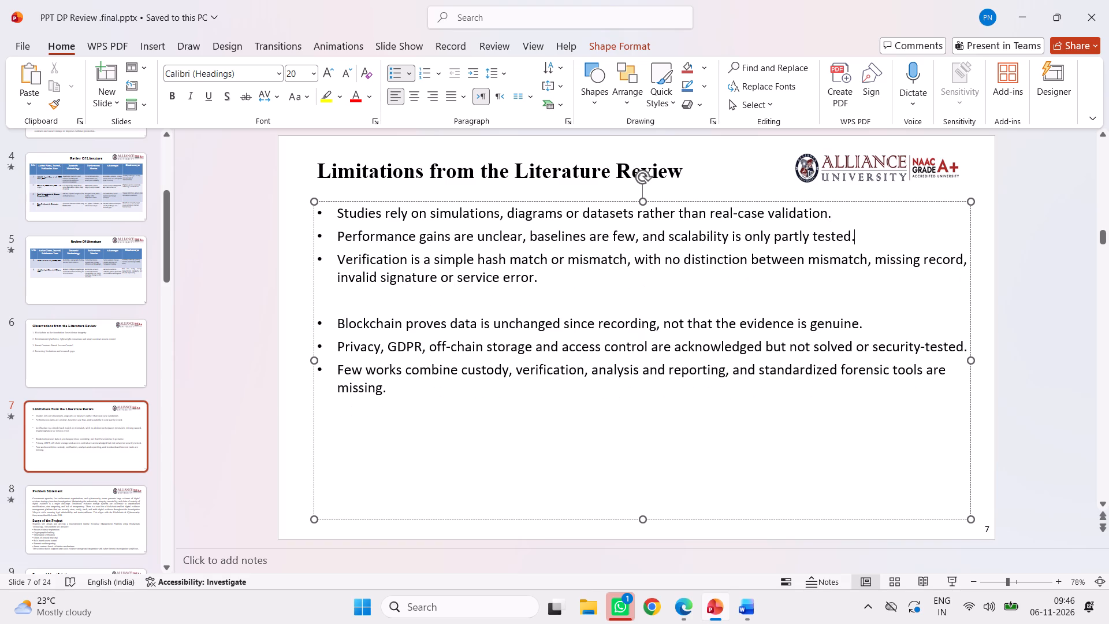
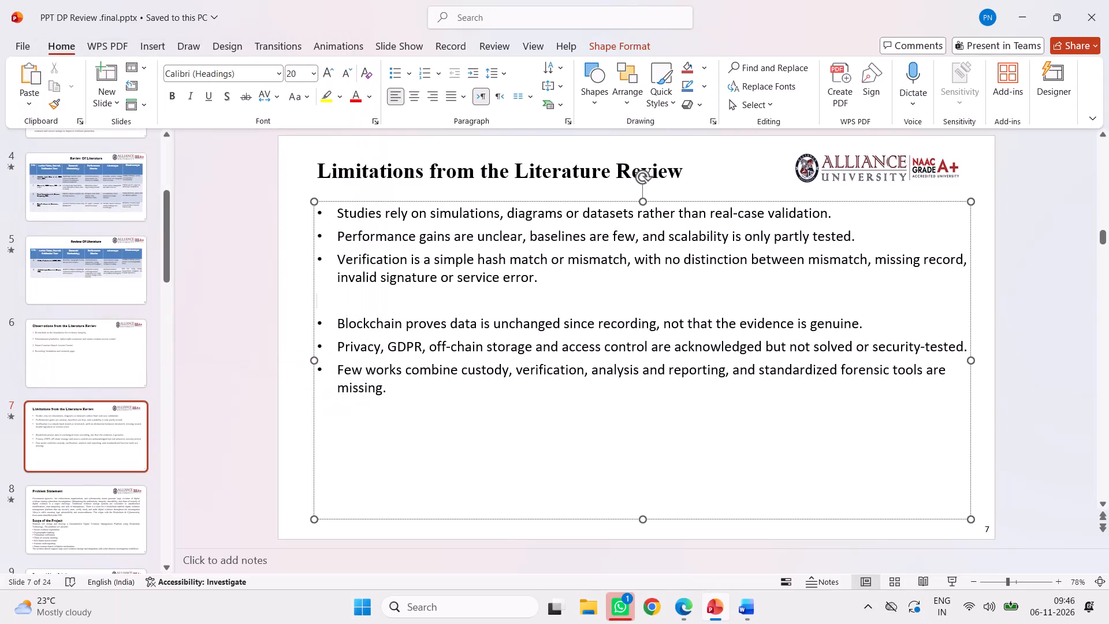
Remove the empty line between the third and fourth limitations on slide 7.
{"action": "key", "text": "BackSpace"}
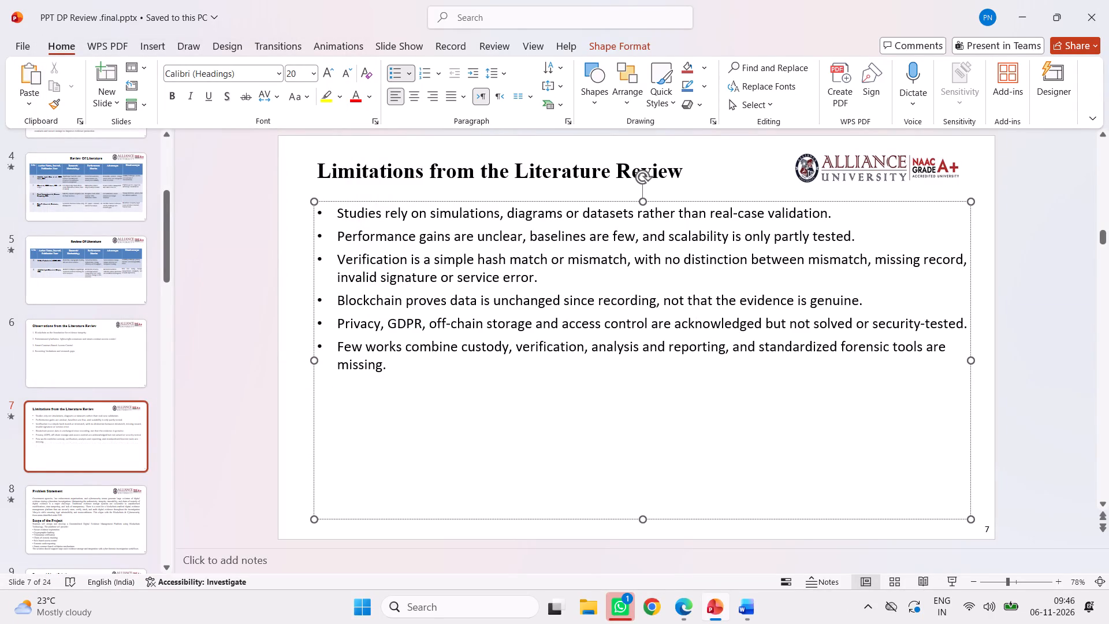
Insert a blank line above the first limitation, which begins "Studies rely on simulations".
{"action": "left_click", "coordinate": [337, 214]}
{"action": "key", "text": "Return"}
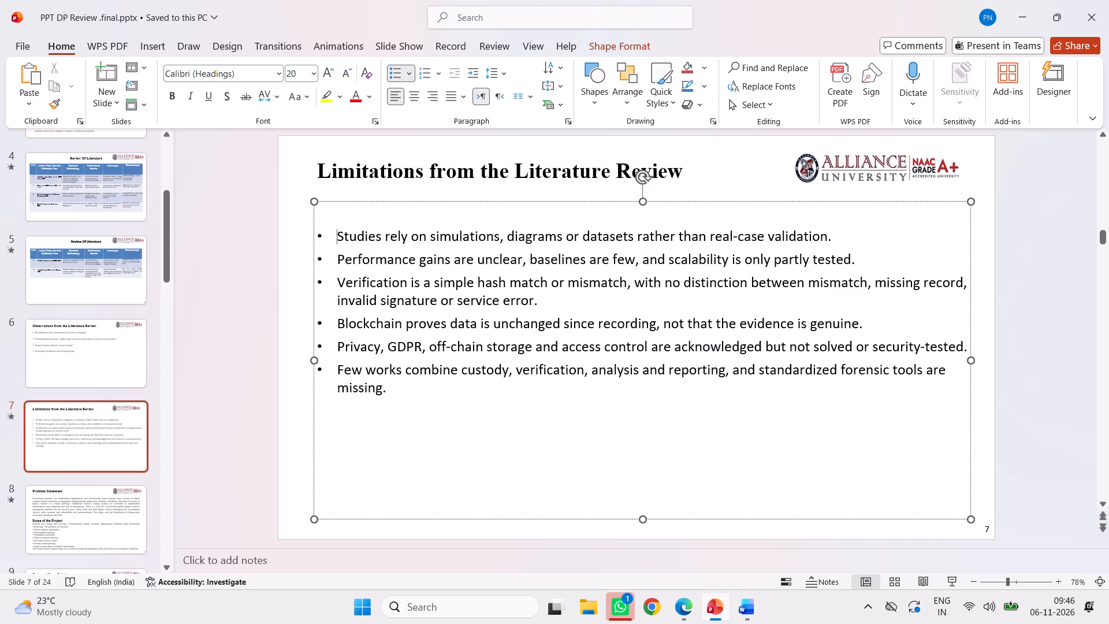
Replace the bullet of the first limitation with a typed number 1.
{"action": "key", "text": "BackSpace"}
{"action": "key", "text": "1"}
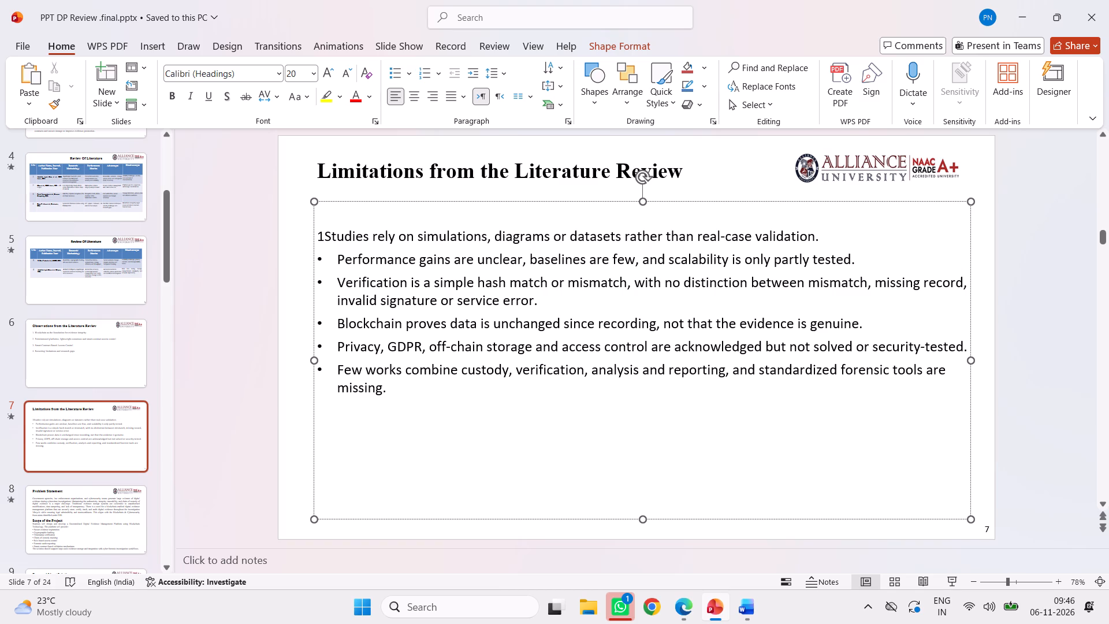
Number the first three limitations on slide 7 as 1 to 3, replacing the bullets on the second and third points.
{"action": "key", "text": "period"}
{"action": "key", "text": "space"}
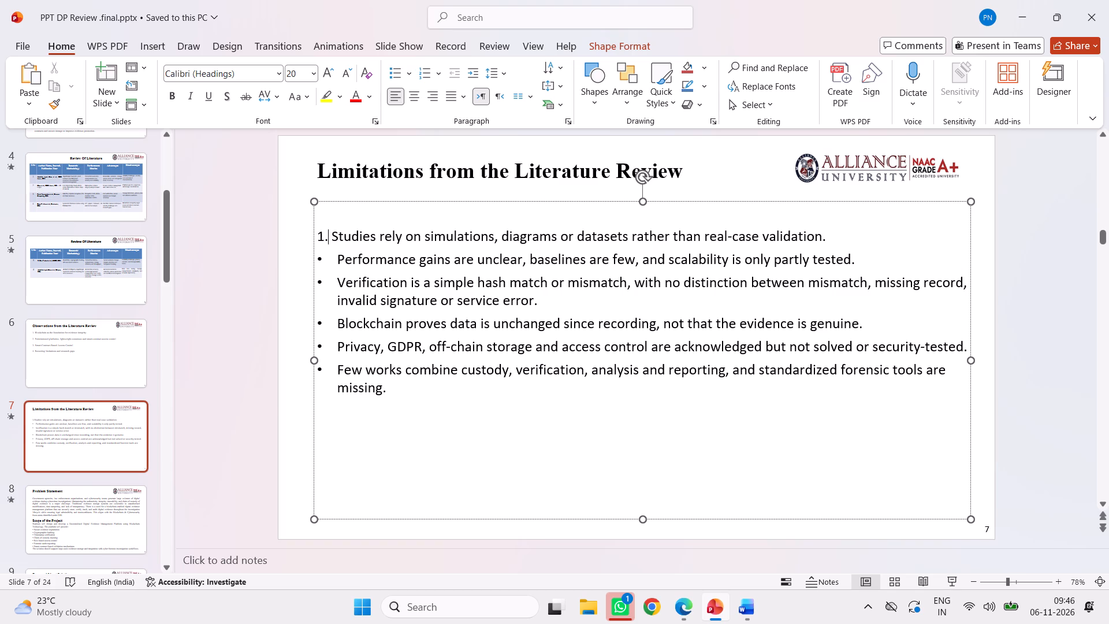
{"action": "left_click", "coordinate": [330, 258]}
{"action": "key", "text": "BackSpace"}
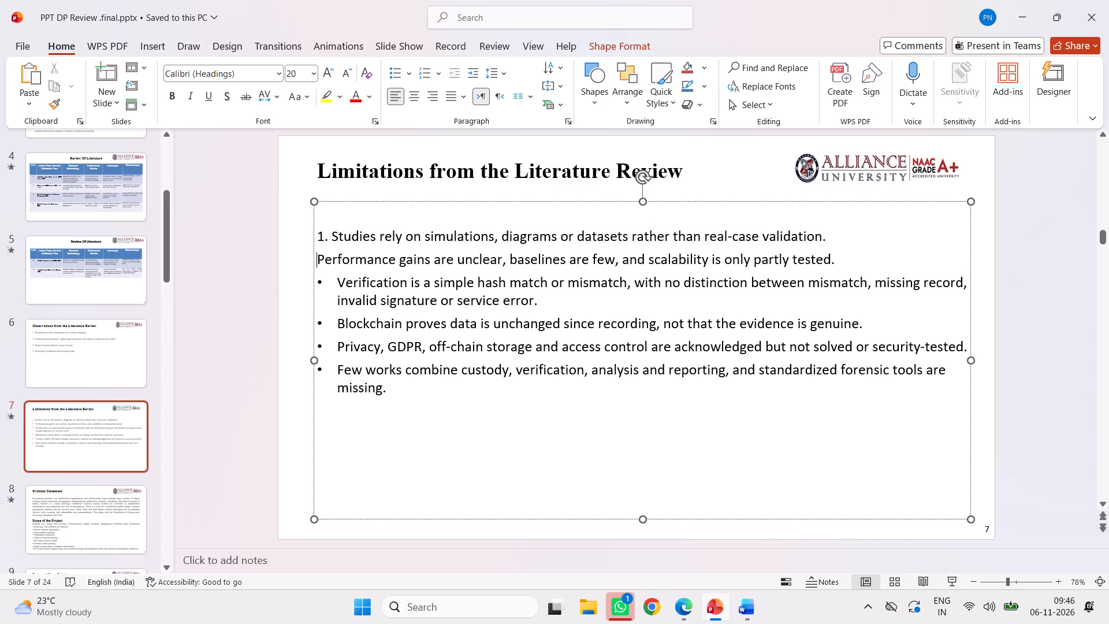
{"action": "key", "text": "BackSpace"}
{"action": "key", "text": "Return"}
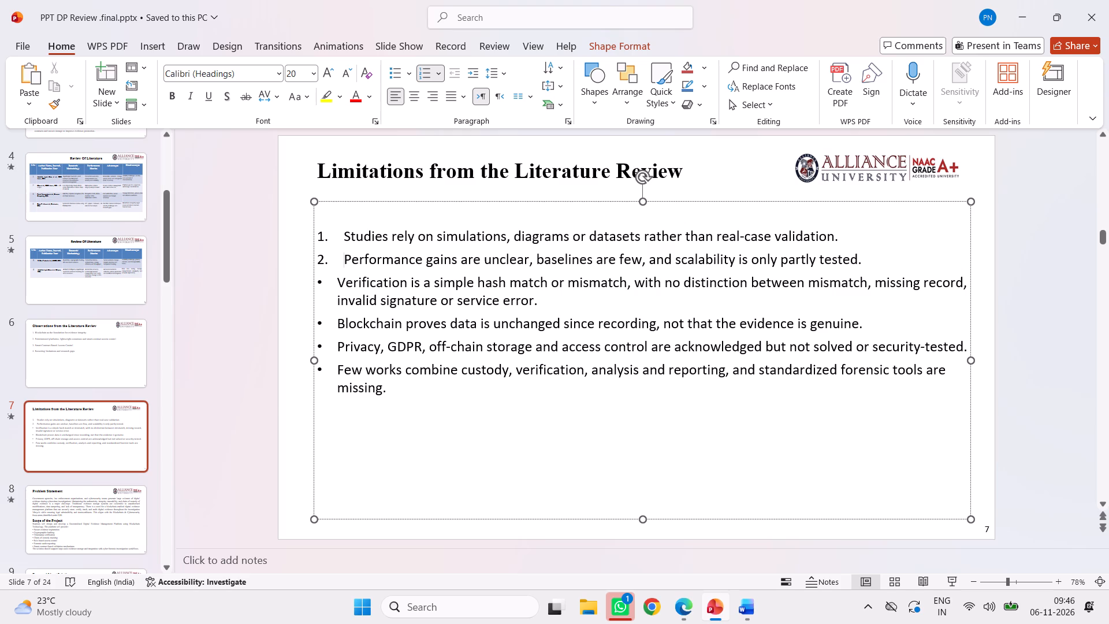
{"action": "left_click", "coordinate": [330, 281]}
{"action": "key", "text": "BackSpace"}
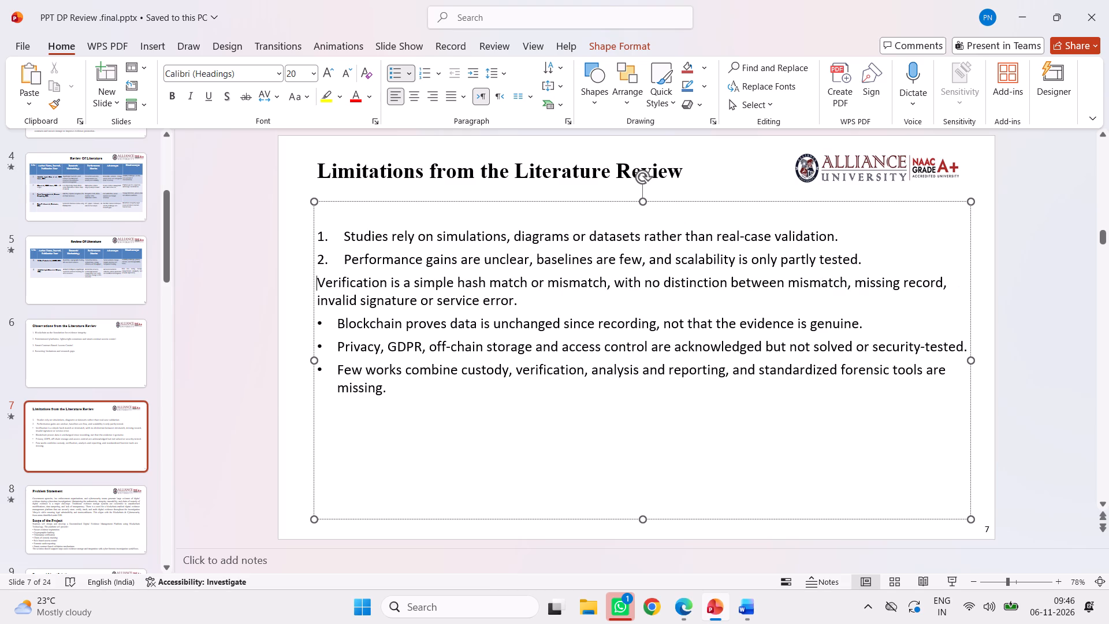
{"action": "key", "text": "BackSpace"}
{"action": "key", "text": "Return"}
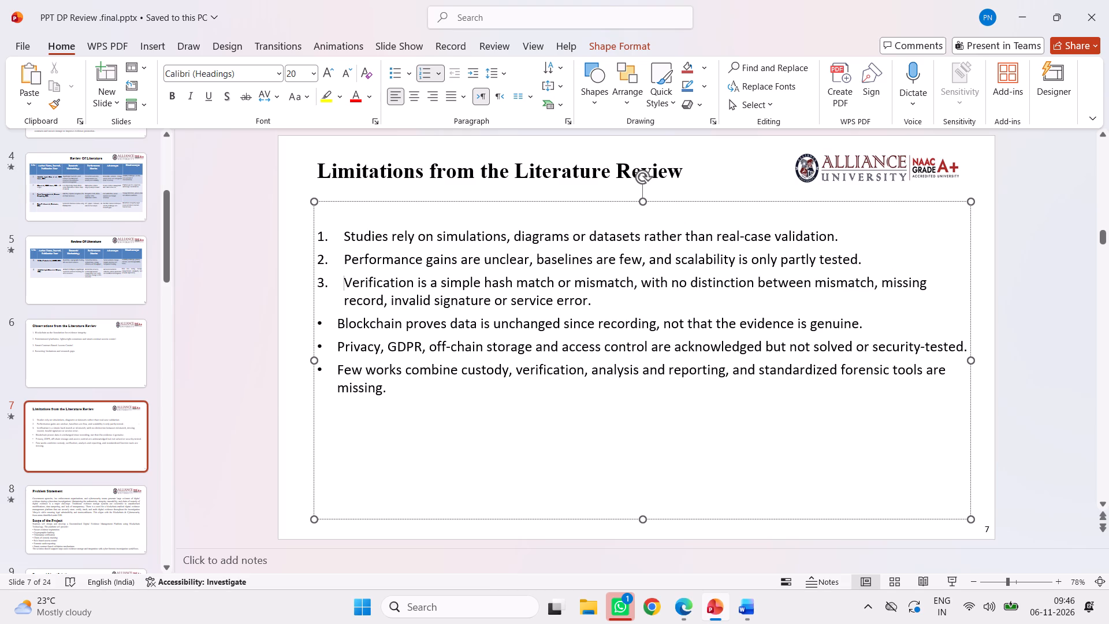
Continue the numbering through the remaining three limitations on slide 7, turning their bullets into items 4 to 6.
{"action": "left_click", "coordinate": [336, 321]}
{"action": "key", "text": "BackSpace"}
{"action": "key", "text": "BackSpace"}
{"action": "key", "text": "Return"}
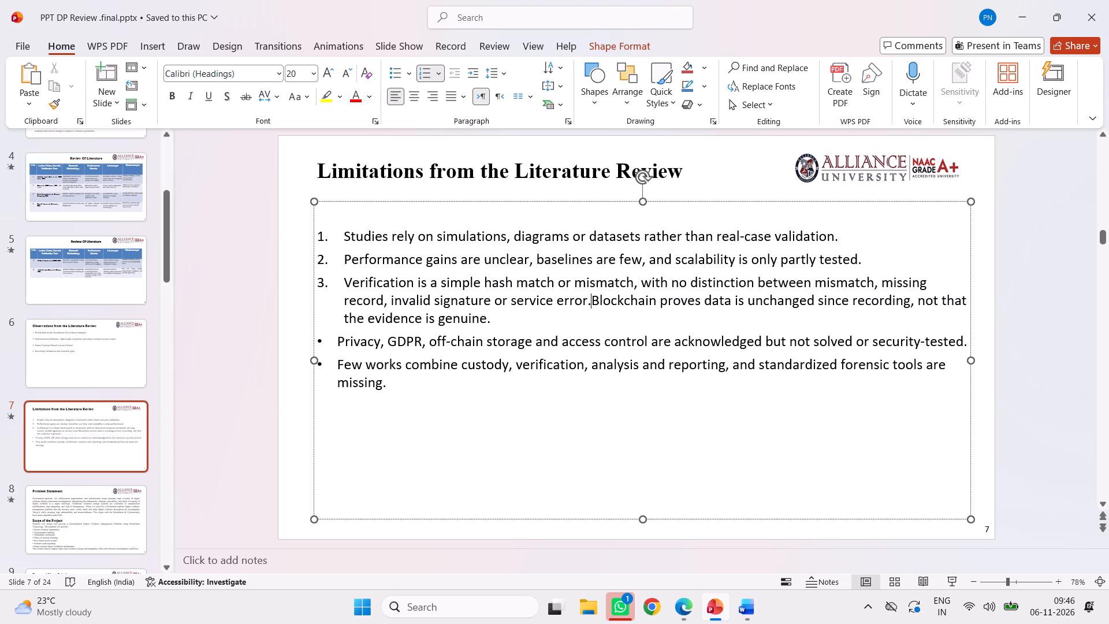
{"action": "left_click", "coordinate": [336, 344]}
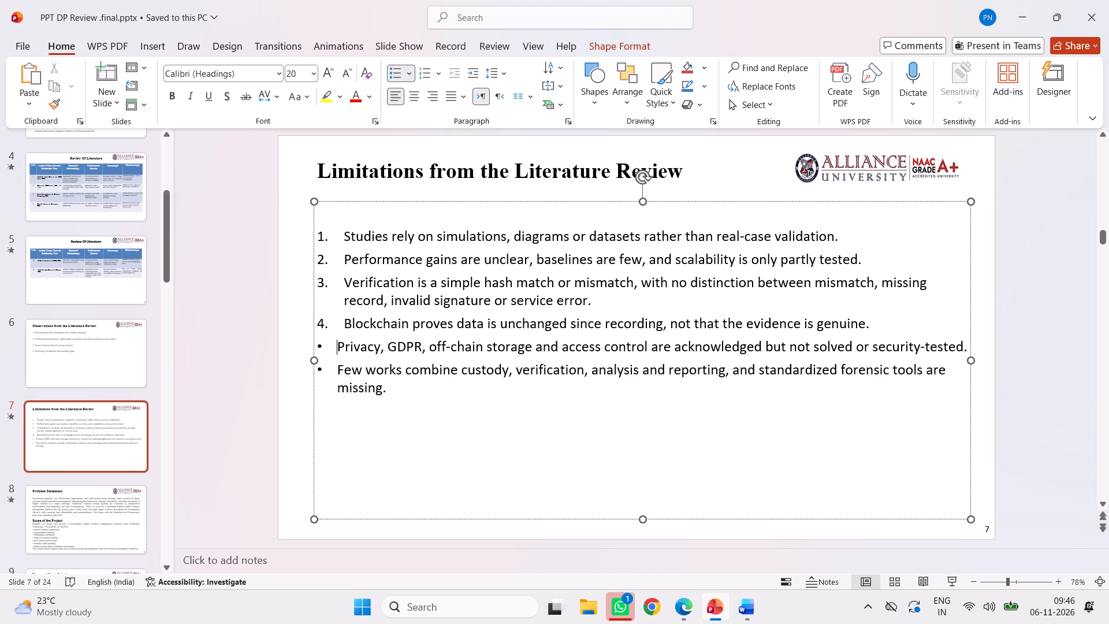
{"action": "key", "text": "BackSpace"}
{"action": "key", "text": "BackSpace"}
{"action": "key", "text": "Return"}
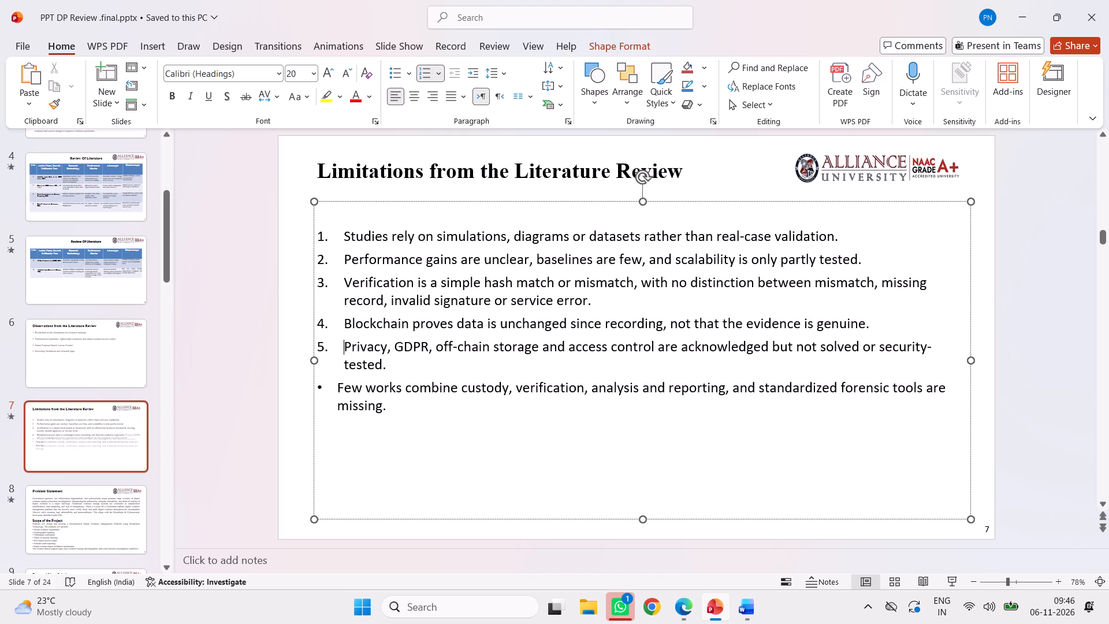
{"action": "left_click", "coordinate": [333, 385]}
{"action": "key", "text": "BackSpace"}
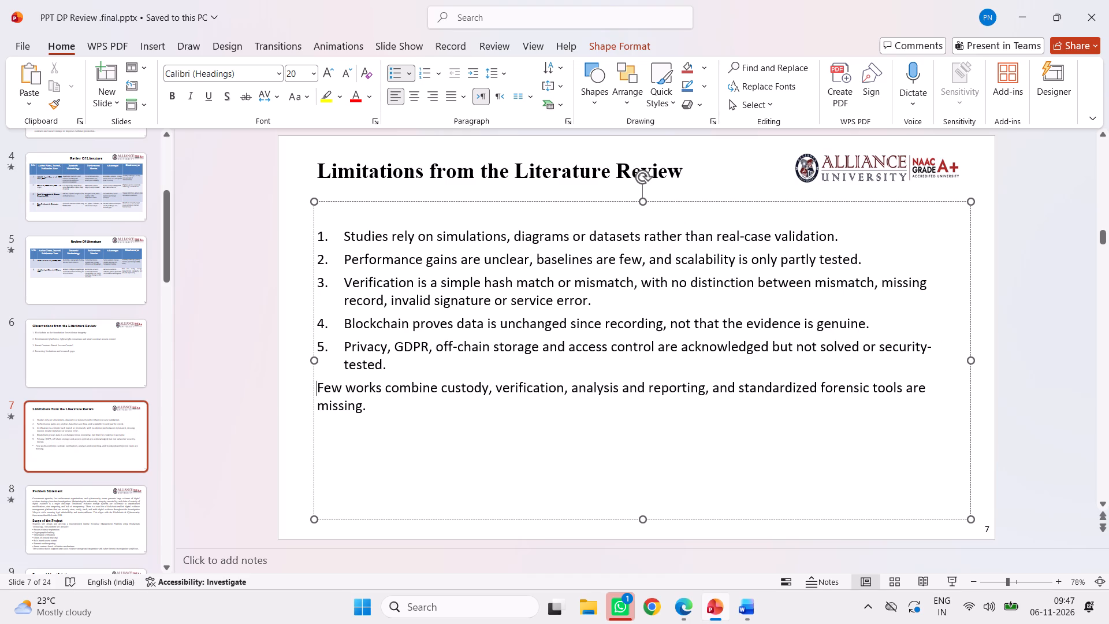
{"action": "key", "text": "Return"}
{"action": "key", "text": "BackSpace"}
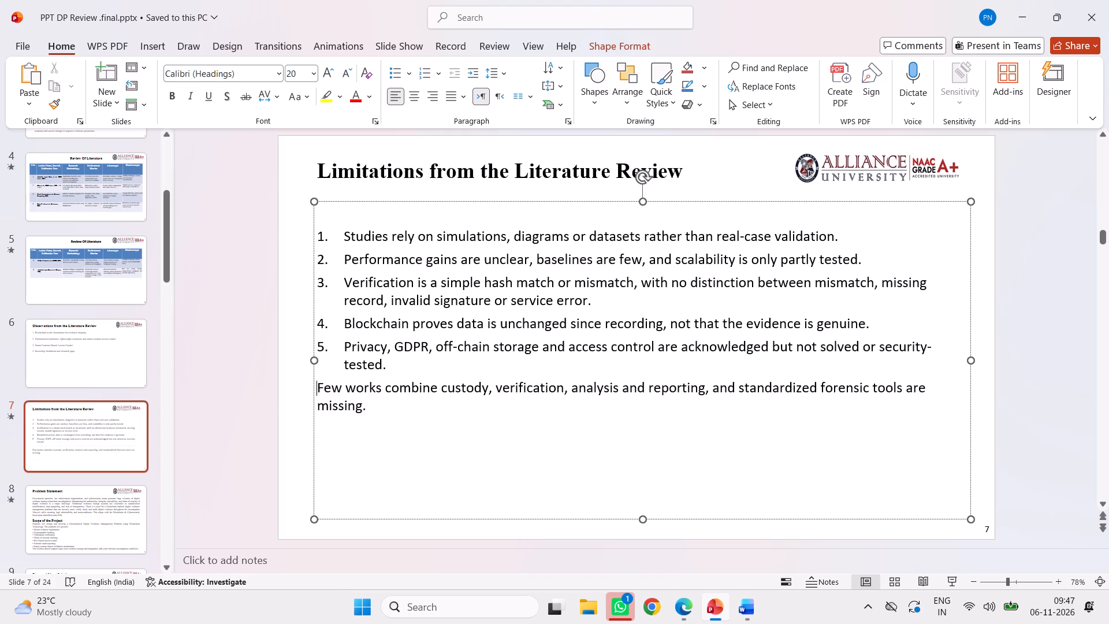
{"action": "key", "text": "BackSpace"}
{"action": "key", "text": "Return"}
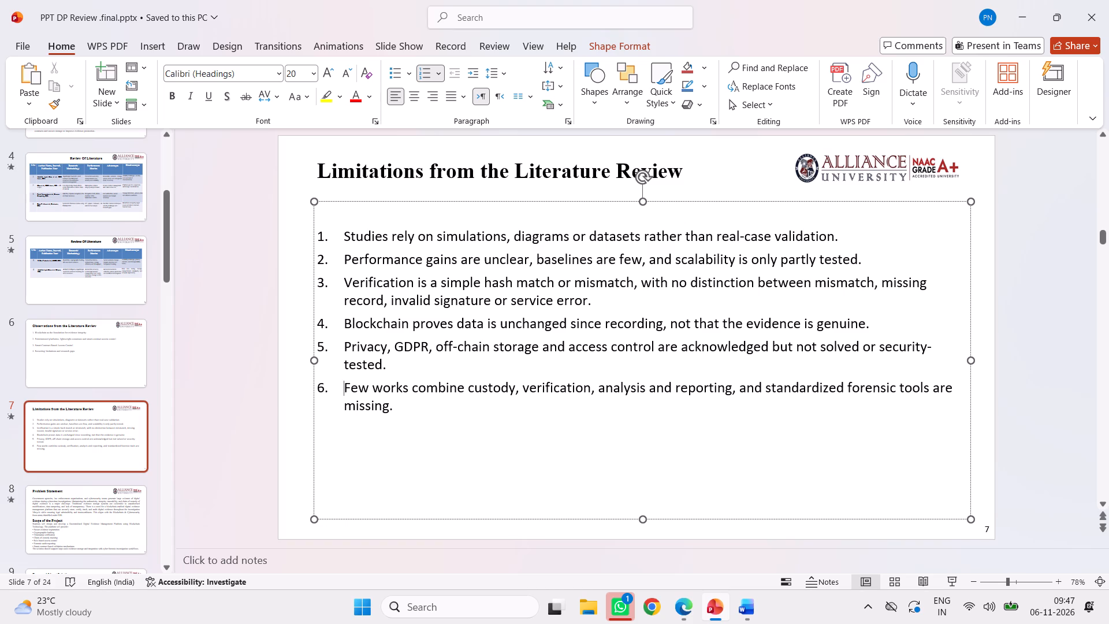
{"action": "left_click", "coordinate": [260, 364]}
{"action": "left_click", "coordinate": [520, 350]}
Narrow the Limitations slide's title box from its left edge so the heading starts slightly further right, near the start of the list text.
{"action": "scroll", "coordinate": [54, 492], "scroll_direction": "down", "scroll_amount": 1}
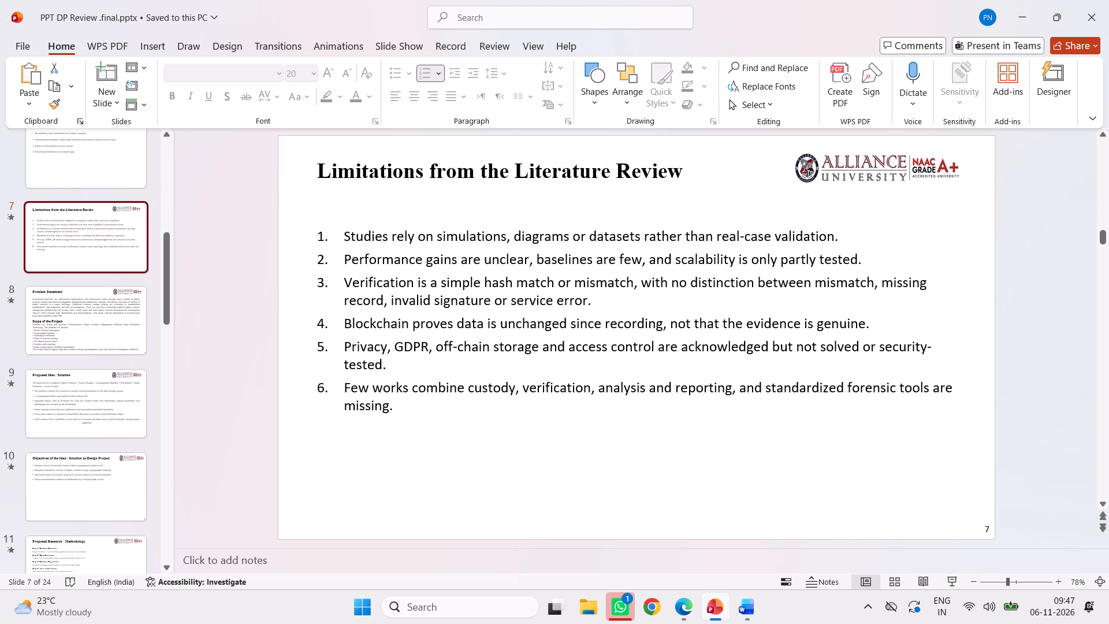
{"action": "left_click", "coordinate": [332, 183]}
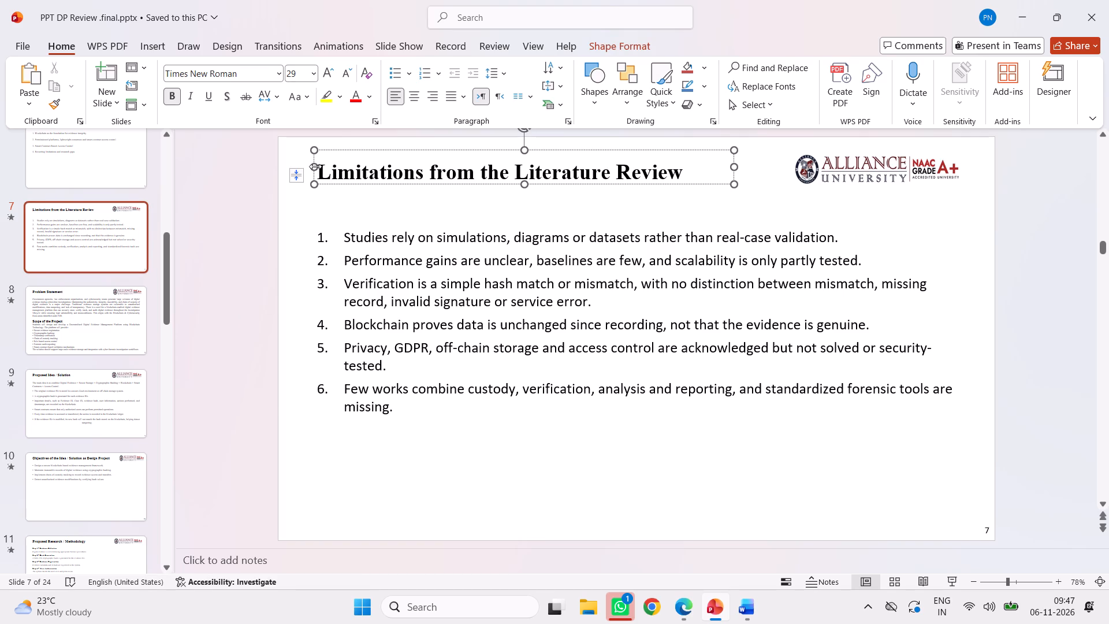
{"action": "left_click_drag", "start_coordinate": [315, 166], "coordinate": [336, 168]}
{"action": "left_click", "coordinate": [377, 217]}
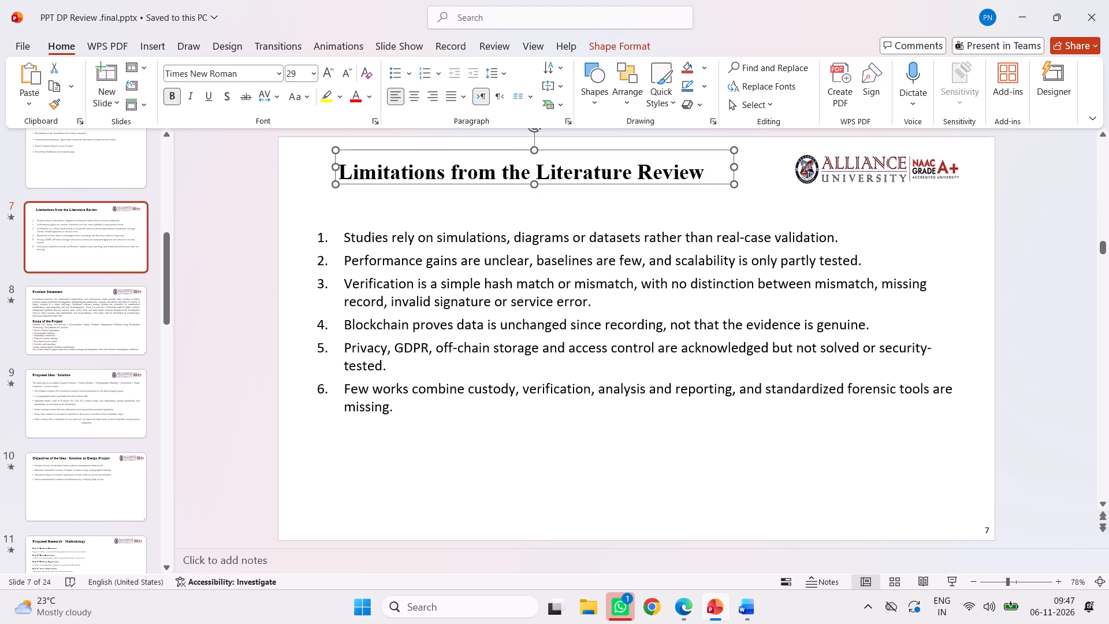
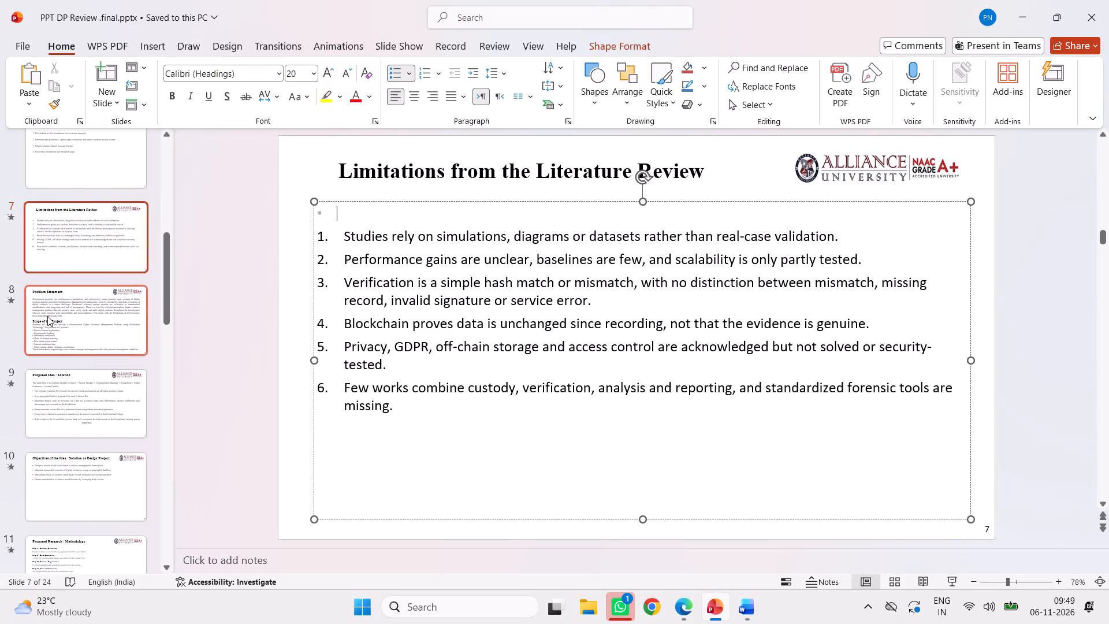
Review the slides following the Limitations slide, from Problem Statement on slide 8 through Proposed Research / Methodology on slide 11.
{"action": "left_click", "coordinate": [47, 316]}
{"action": "left_click", "coordinate": [48, 257]}
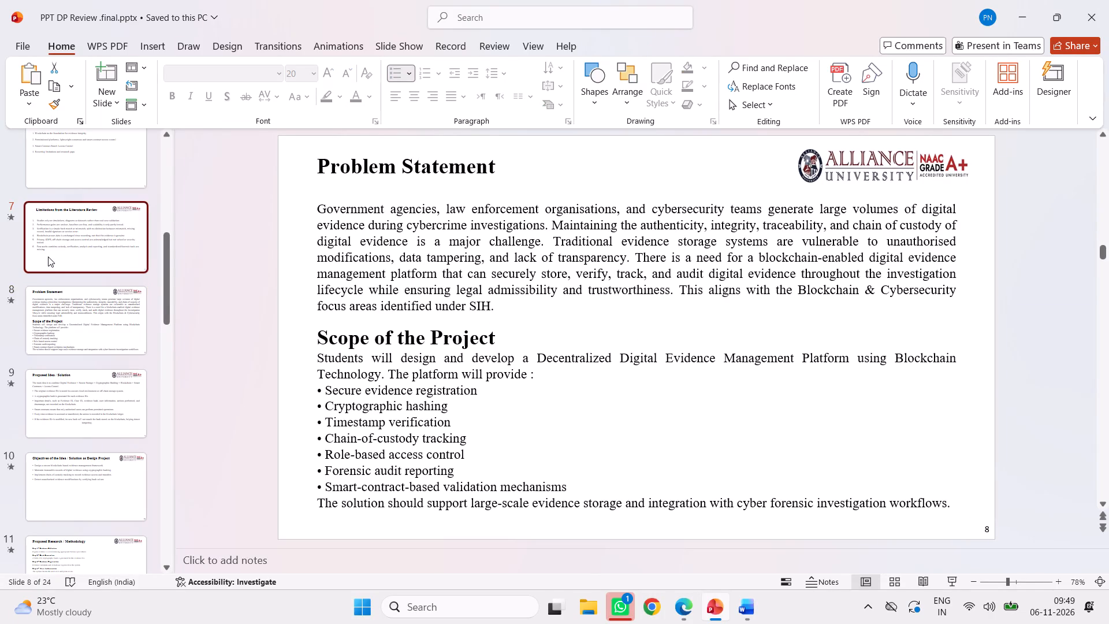
{"action": "left_click", "coordinate": [85, 329]}
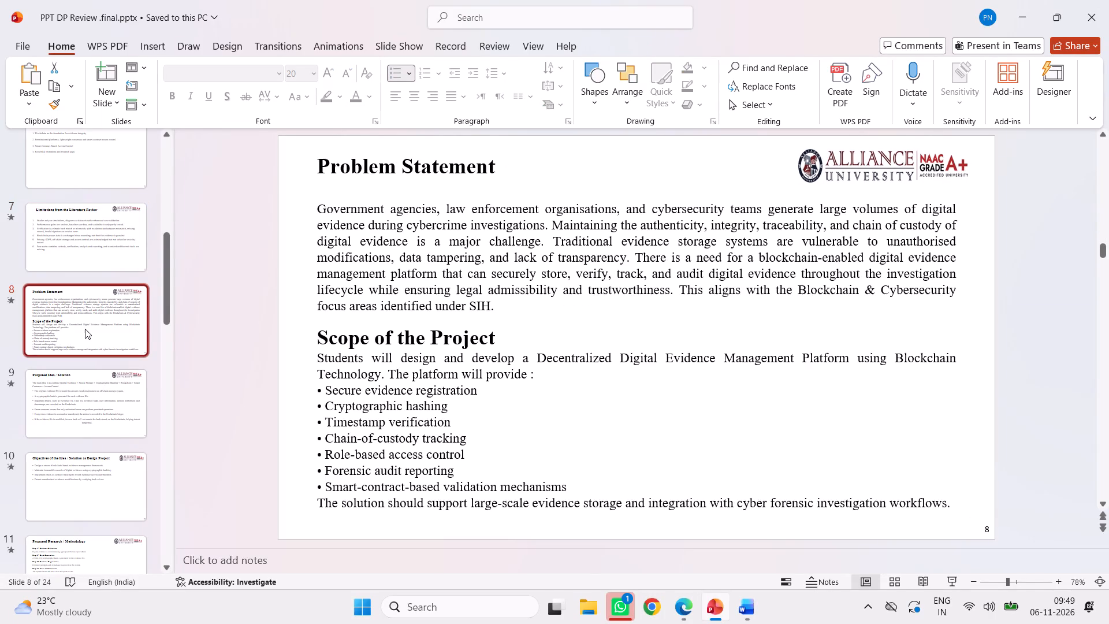
{"action": "left_click", "coordinate": [122, 411]}
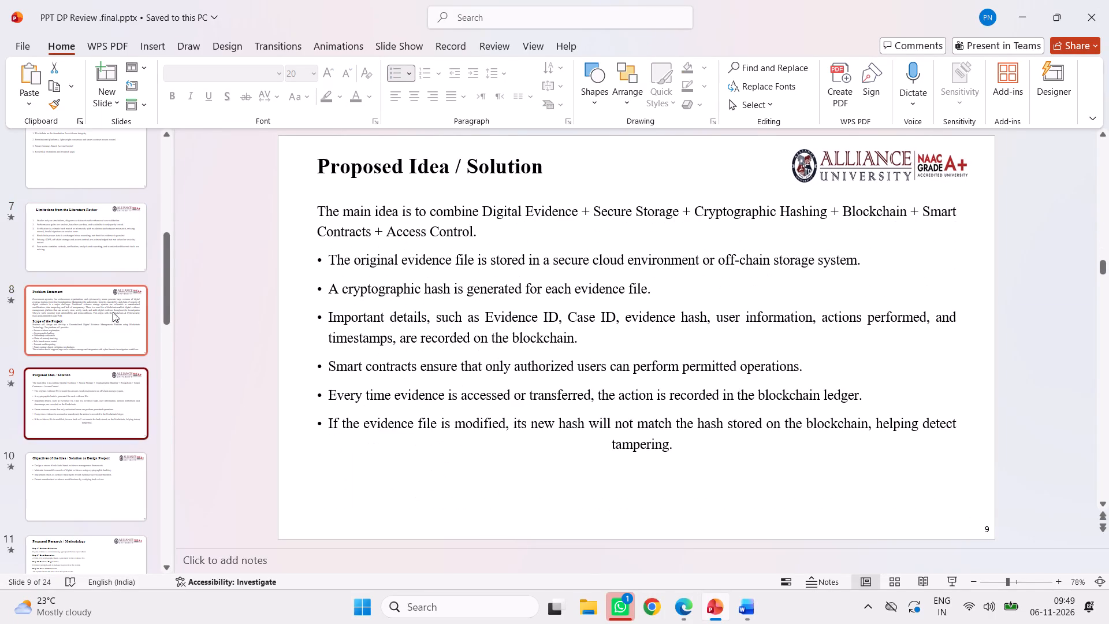
{"action": "left_click", "coordinate": [111, 308]}
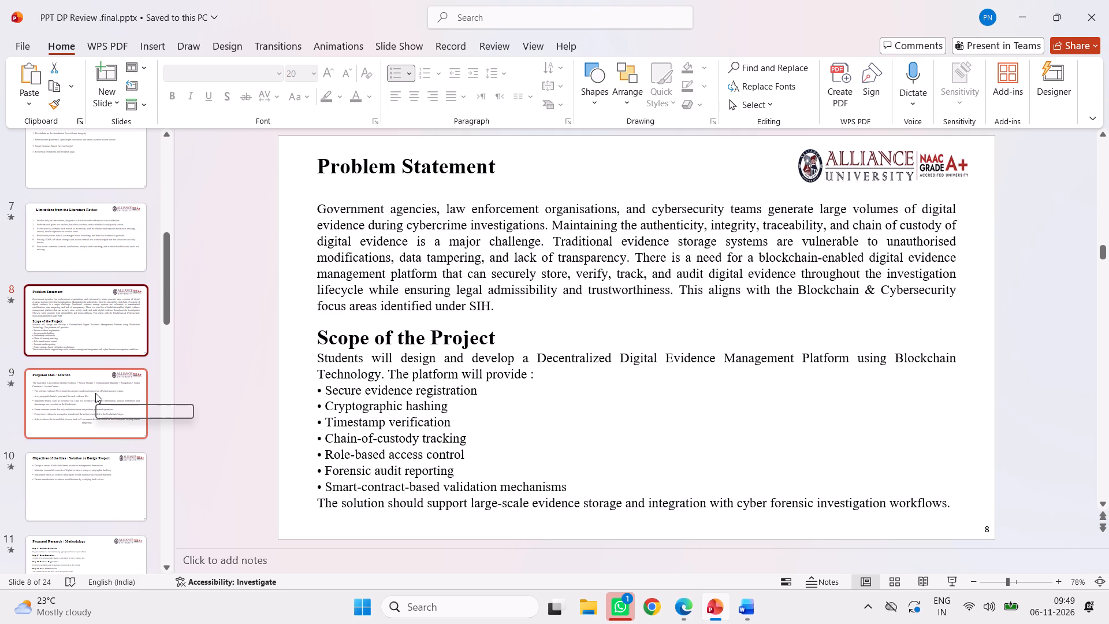
{"action": "left_click", "coordinate": [95, 393]}
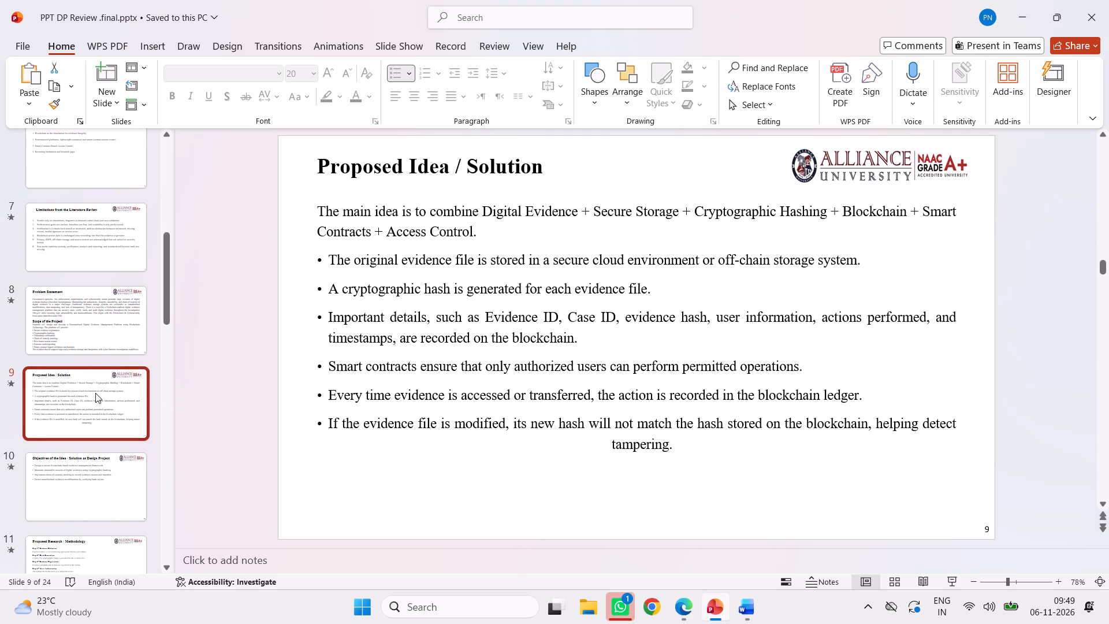
{"action": "left_click", "coordinate": [88, 454]}
{"action": "scroll", "coordinate": [88, 454], "scroll_direction": "down", "scroll_amount": 2}
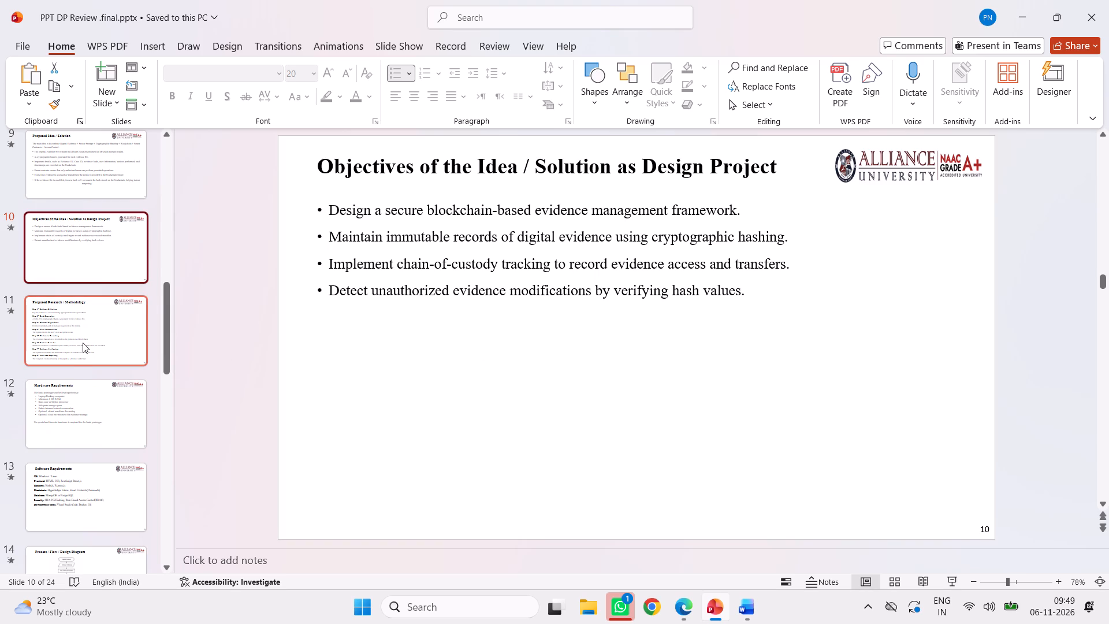
{"action": "left_click", "coordinate": [83, 342]}
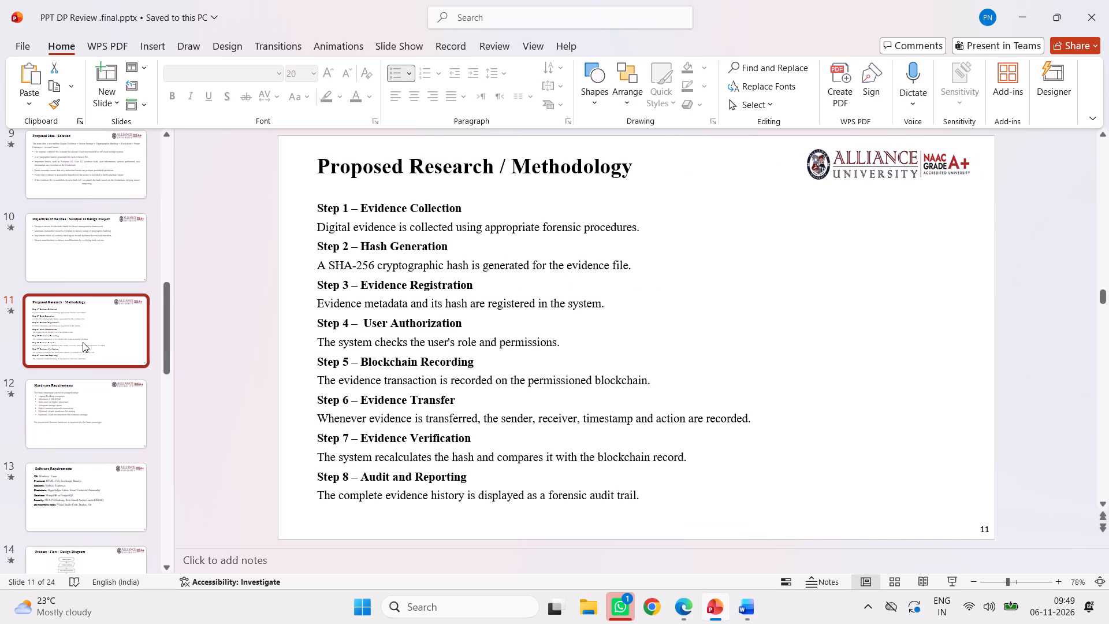
Switch to the DP REPORT MAIN document in Word and look through the section 4.2 limitations table and beyond.
{"action": "left_click", "coordinate": [741, 566]}
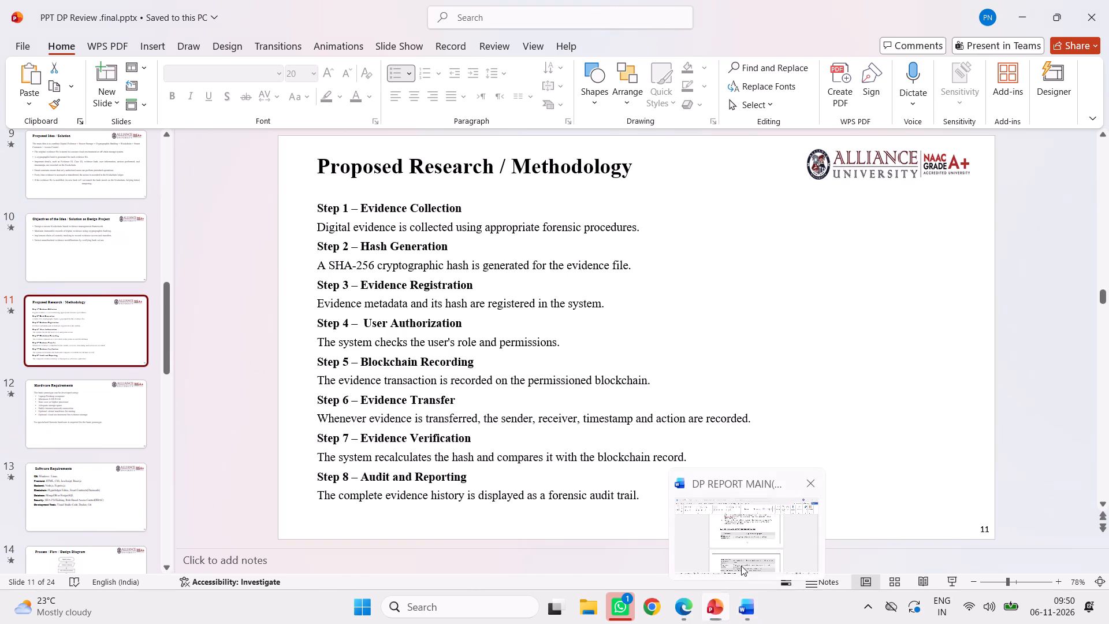
{"action": "left_click", "coordinate": [508, 403]}
{"action": "scroll", "coordinate": [508, 403], "scroll_direction": "down", "scroll_amount": 1}
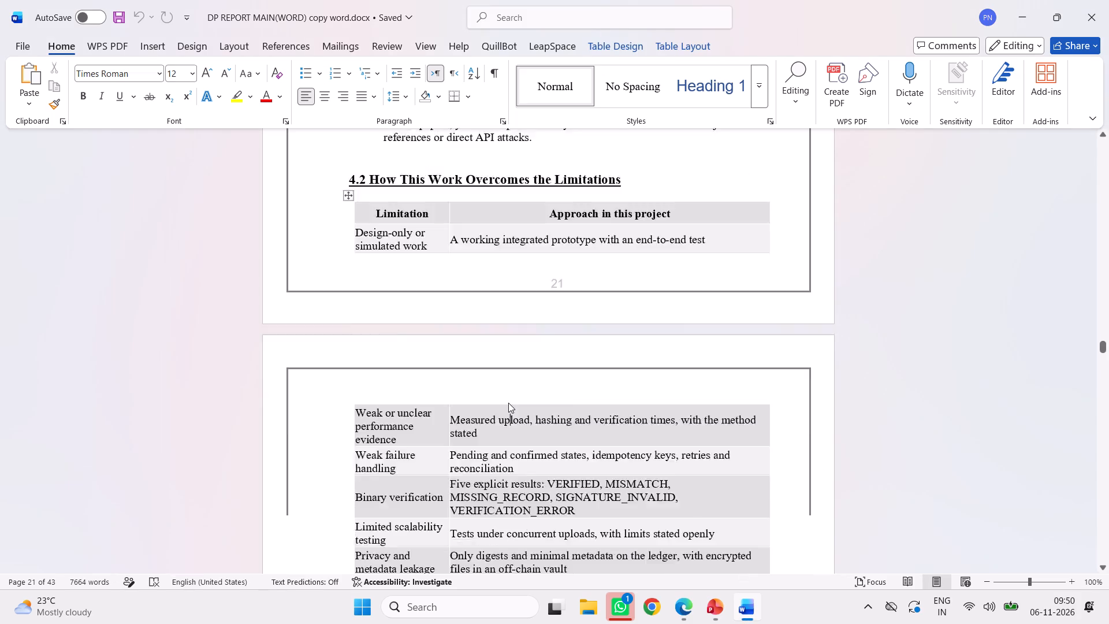
{"action": "scroll", "coordinate": [508, 403], "scroll_direction": "down", "scroll_amount": 2}
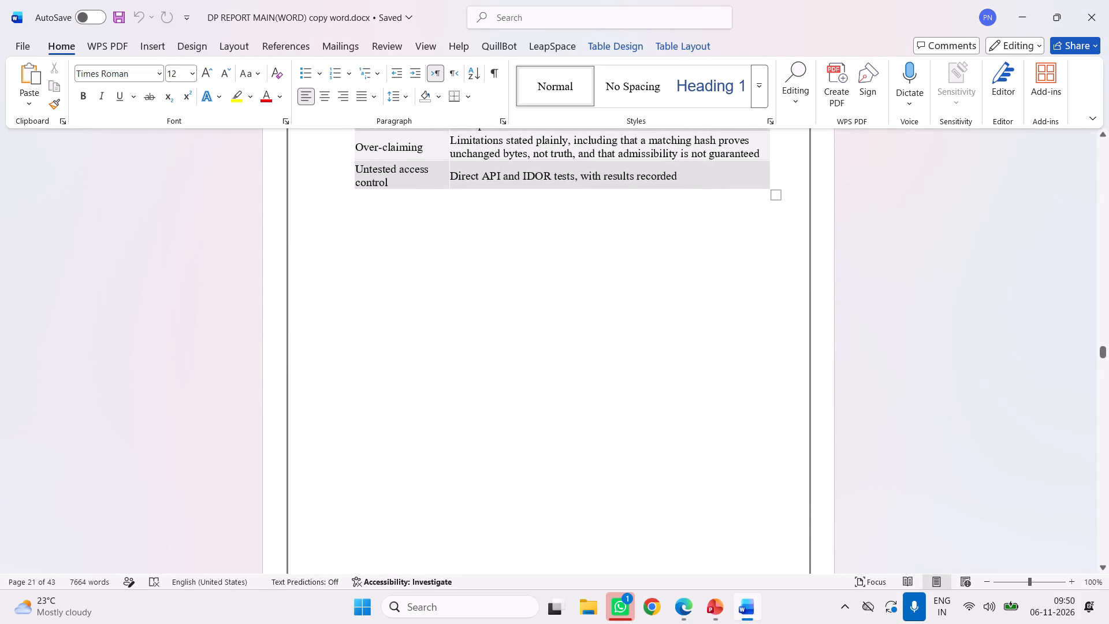
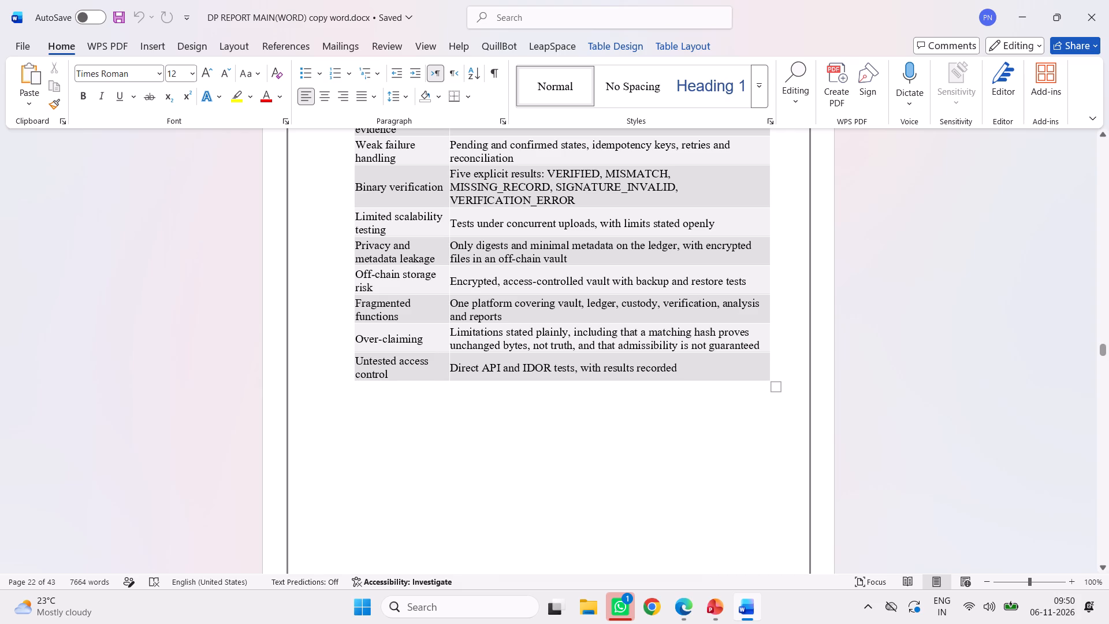
Continue through the report to chapter 5, Problem Definition and Proposed Research Methodology, and look at section 5.1 Problem Statement.
{"action": "scroll", "coordinate": [426, 395], "scroll_direction": "down", "scroll_amount": 6}
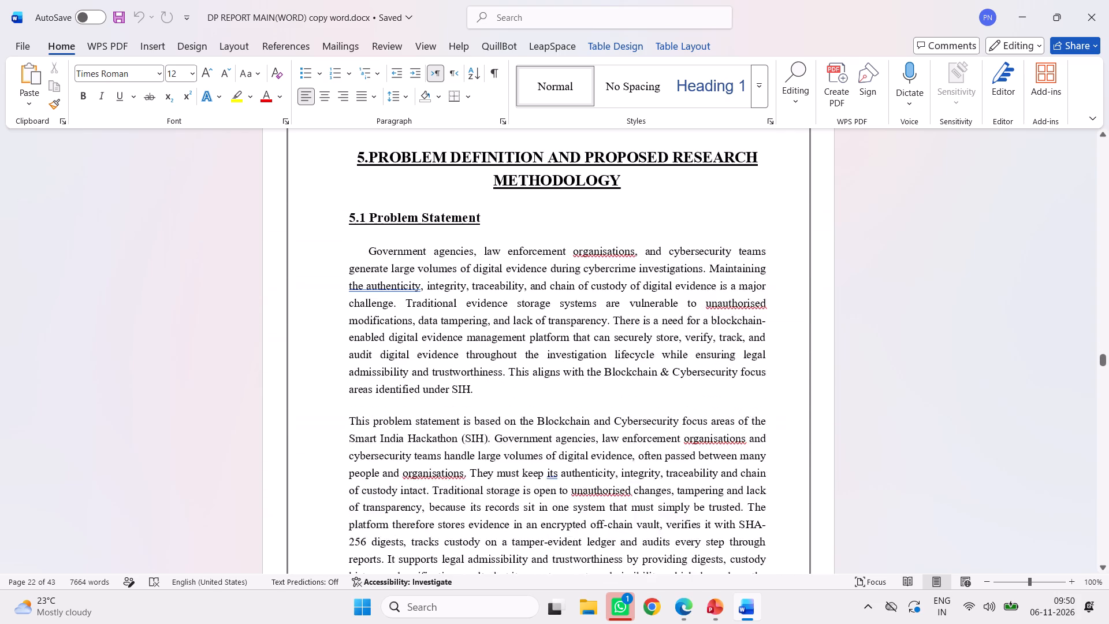
Read on through chapter 5 of the report, from the Problem Statement through Proposed Research steps 1–8 to the hardware and software requirements.
{"action": "scroll", "coordinate": [426, 395], "scroll_direction": "down", "scroll_amount": 2}
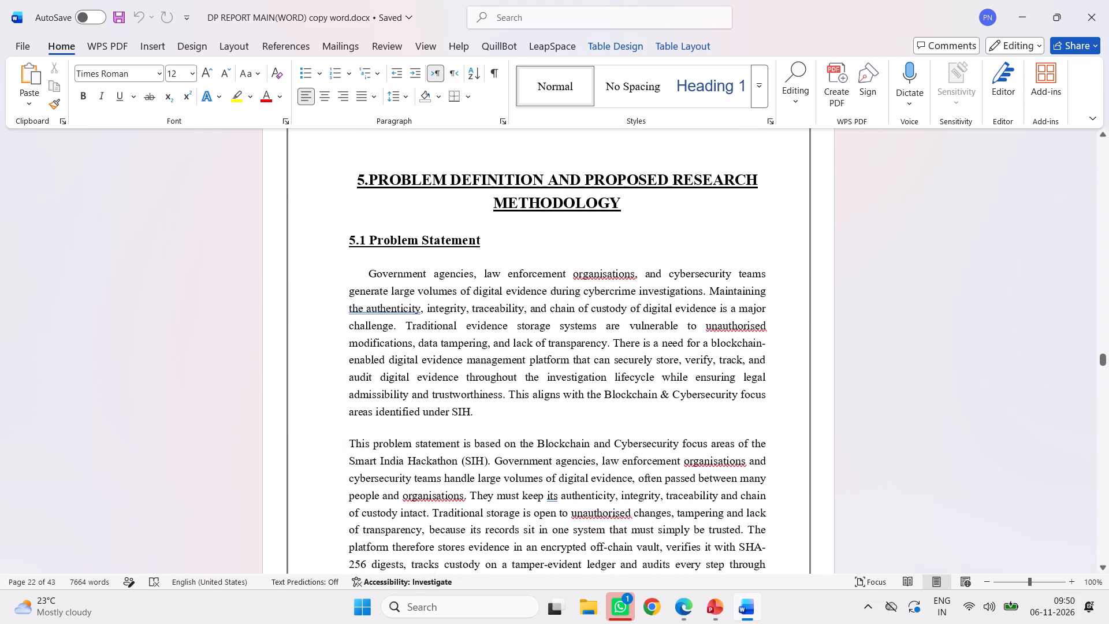
{"action": "scroll", "coordinate": [426, 395], "scroll_direction": "down", "scroll_amount": 2}
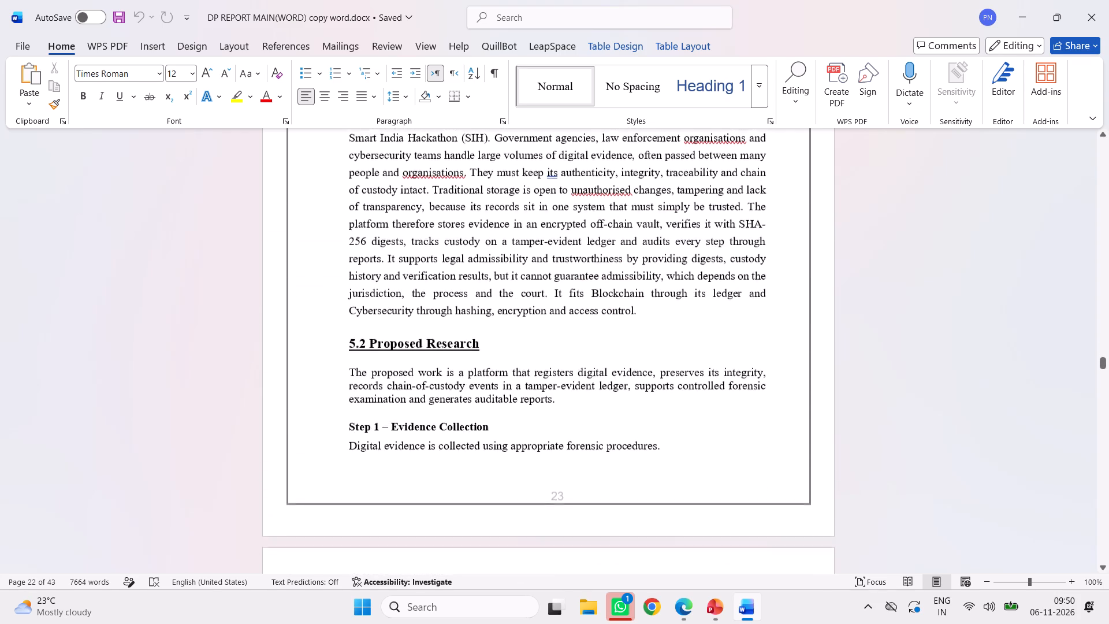
{"action": "scroll", "coordinate": [426, 395], "scroll_direction": "down", "scroll_amount": 1}
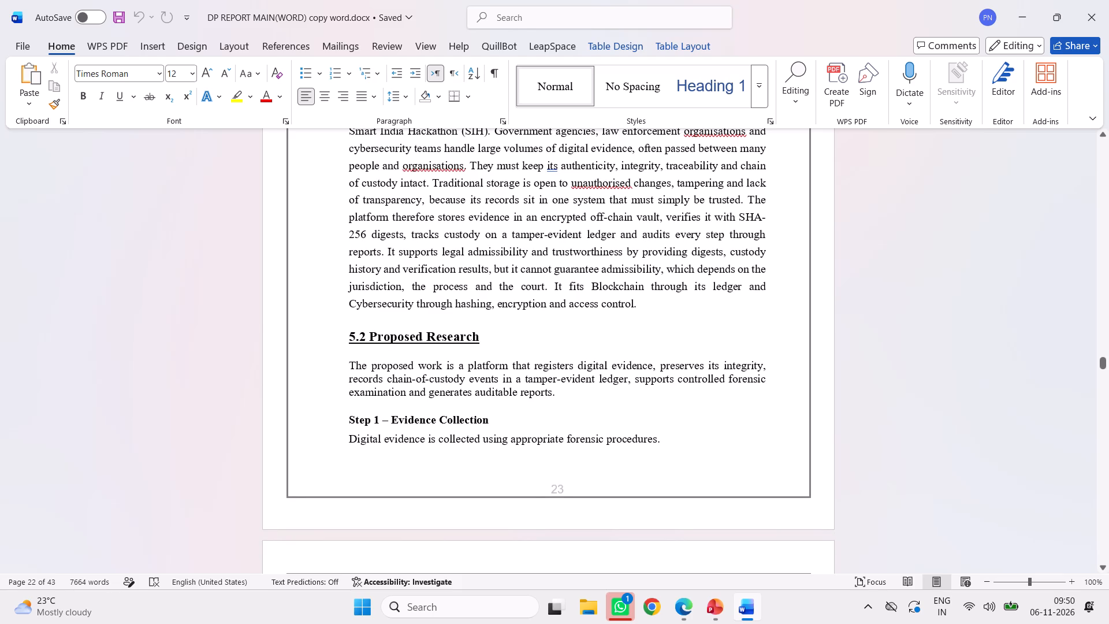
{"action": "scroll", "coordinate": [426, 395], "scroll_direction": "down", "scroll_amount": 2}
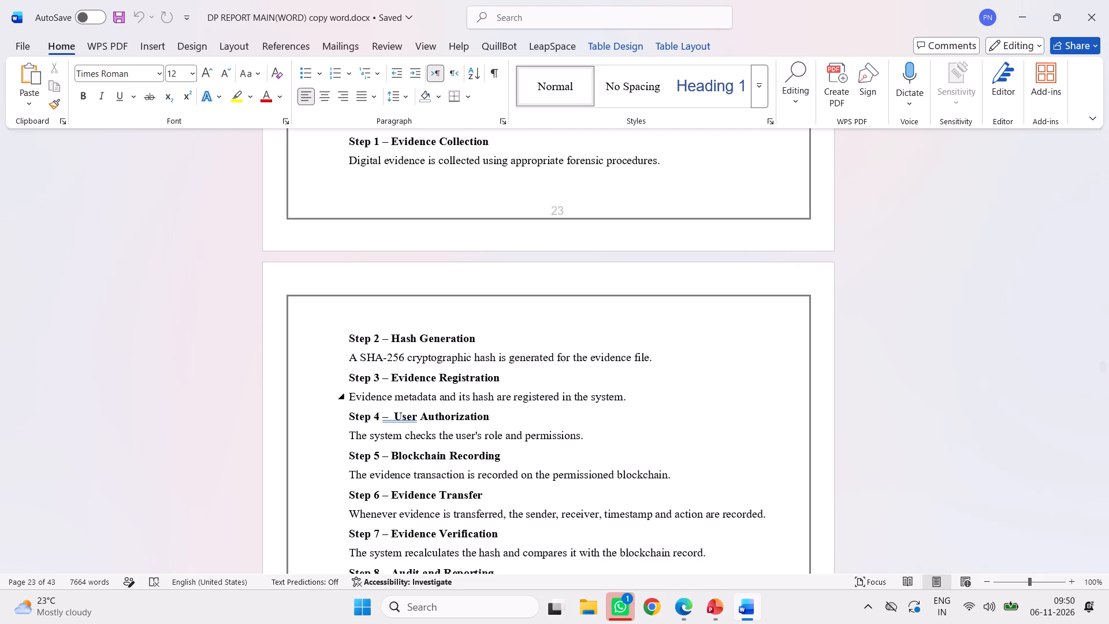
{"action": "scroll", "coordinate": [426, 395], "scroll_direction": "down", "scroll_amount": 4}
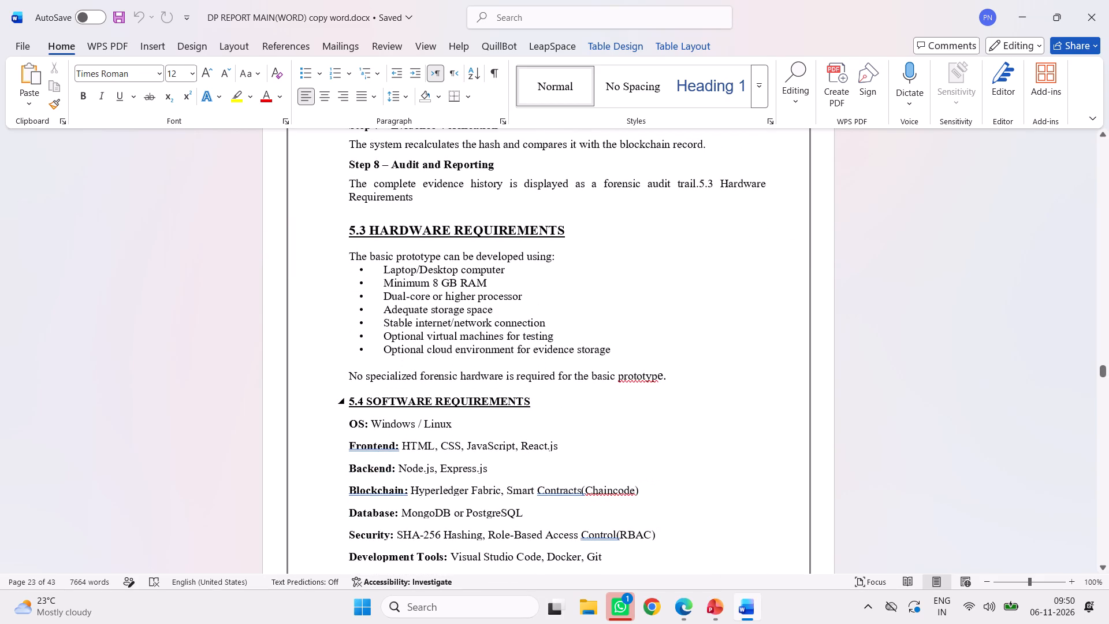
{"action": "scroll", "coordinate": [426, 395], "scroll_direction": "down", "scroll_amount": 1}
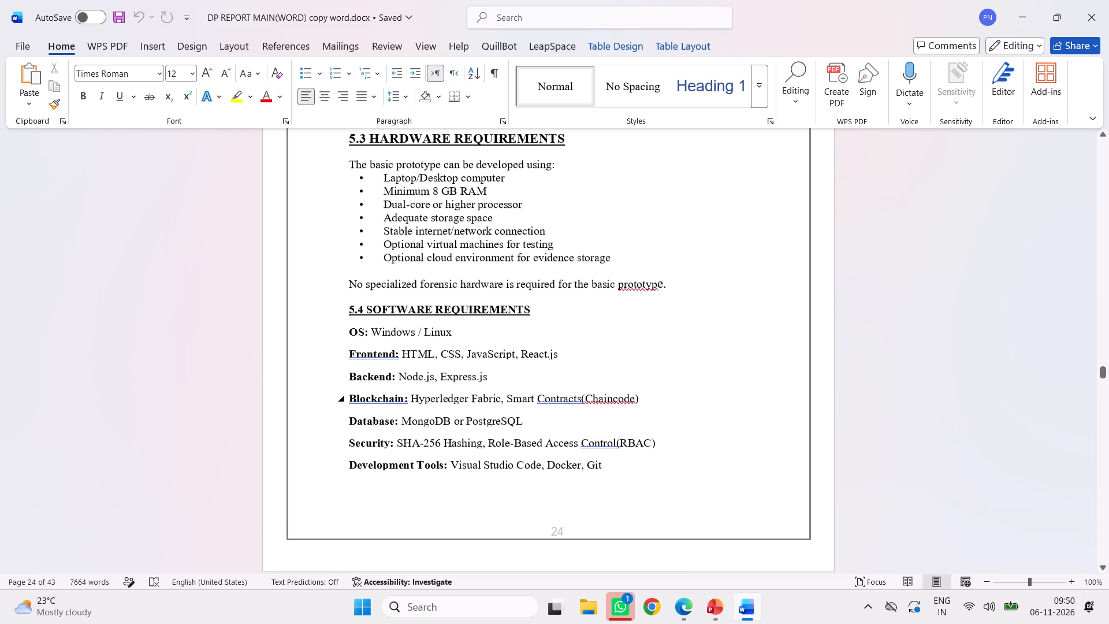
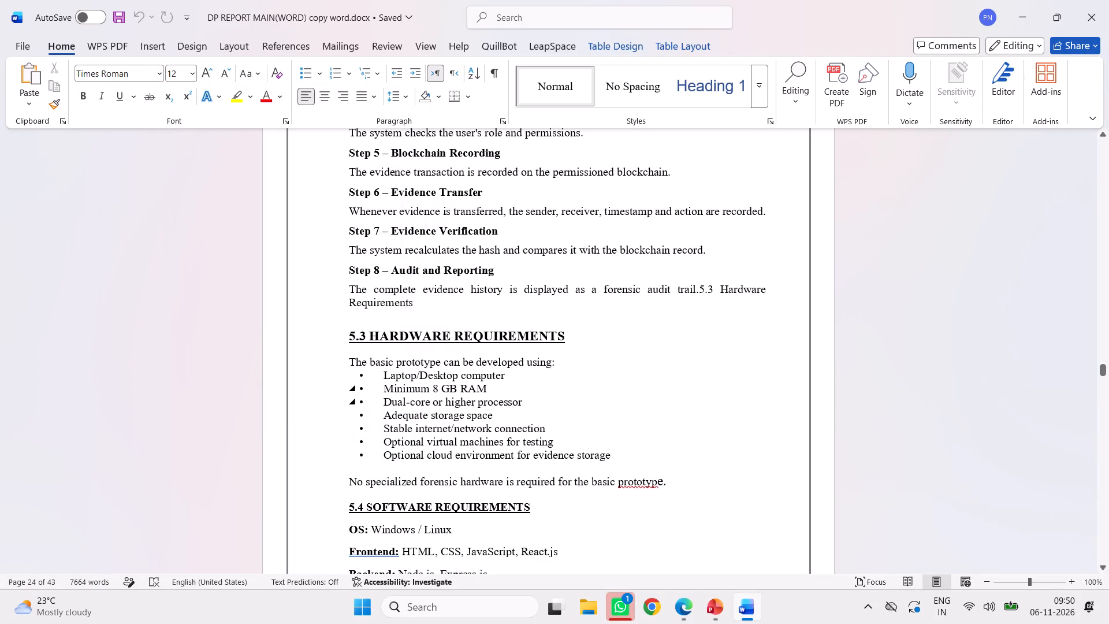
Read on in the report from the section 5.3 hardware and 5.4 software requirements to section 6.3 End-to-End Workflow.
{"action": "left_click", "coordinate": [491, 392]}
{"action": "scroll", "coordinate": [491, 392], "scroll_direction": "down", "scroll_amount": 1}
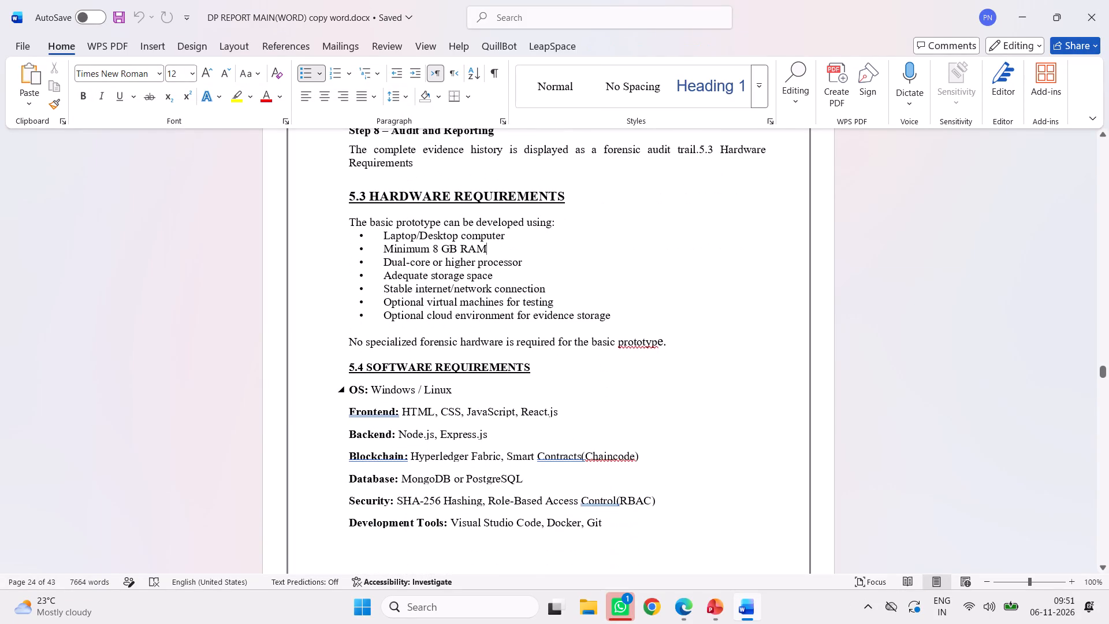
{"action": "scroll", "coordinate": [491, 392], "scroll_direction": "down", "scroll_amount": 1}
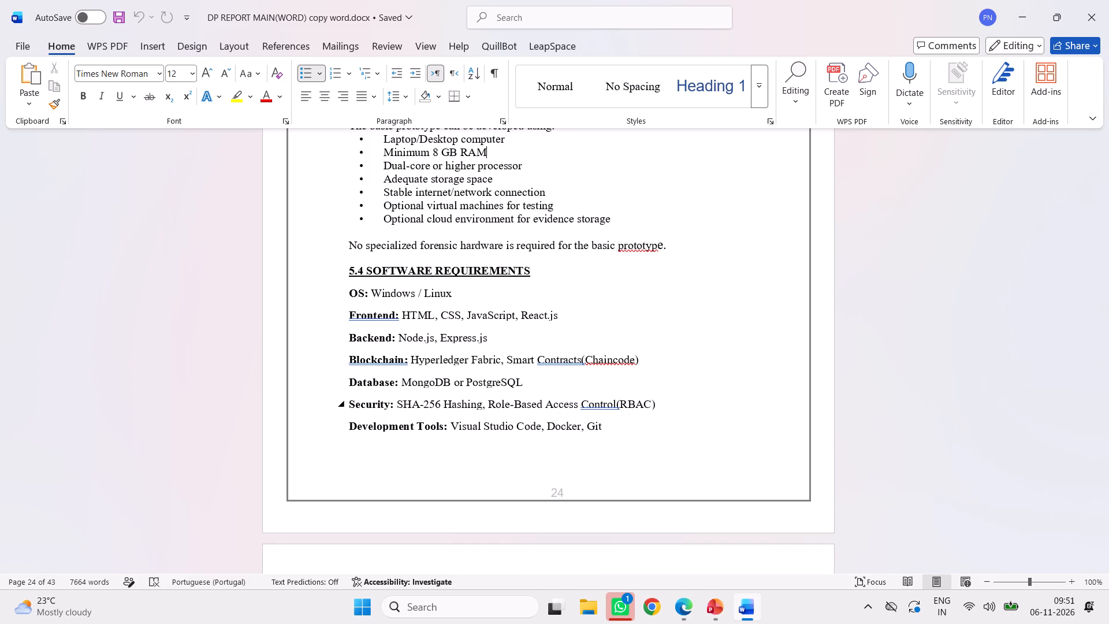
{"action": "scroll", "coordinate": [491, 392], "scroll_direction": "down", "scroll_amount": 5}
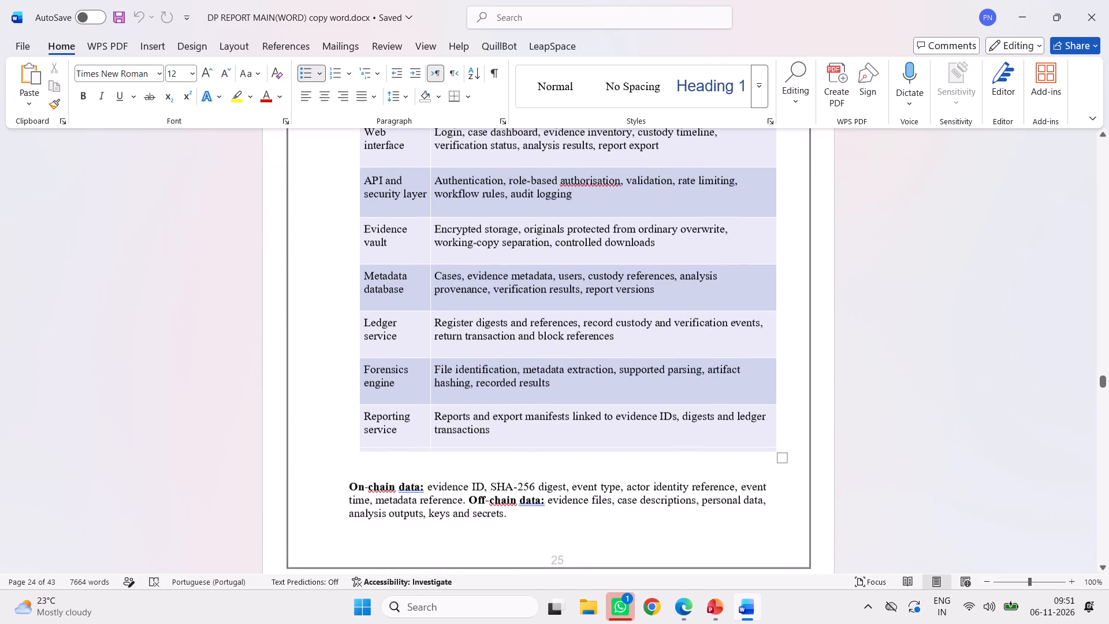
{"action": "scroll", "coordinate": [491, 392], "scroll_direction": "down", "scroll_amount": 3}
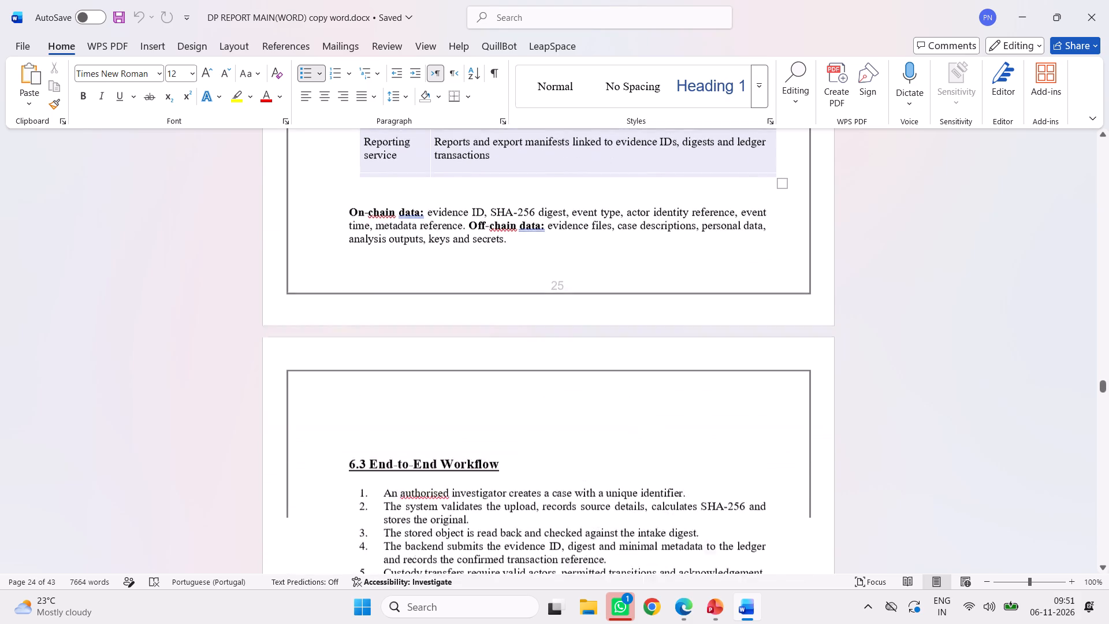
Go back to the start of chapter 6, Methodology, and read through to the module sections of chapter 7, Module Description.
{"action": "scroll", "coordinate": [491, 392], "scroll_direction": "up", "scroll_amount": 2}
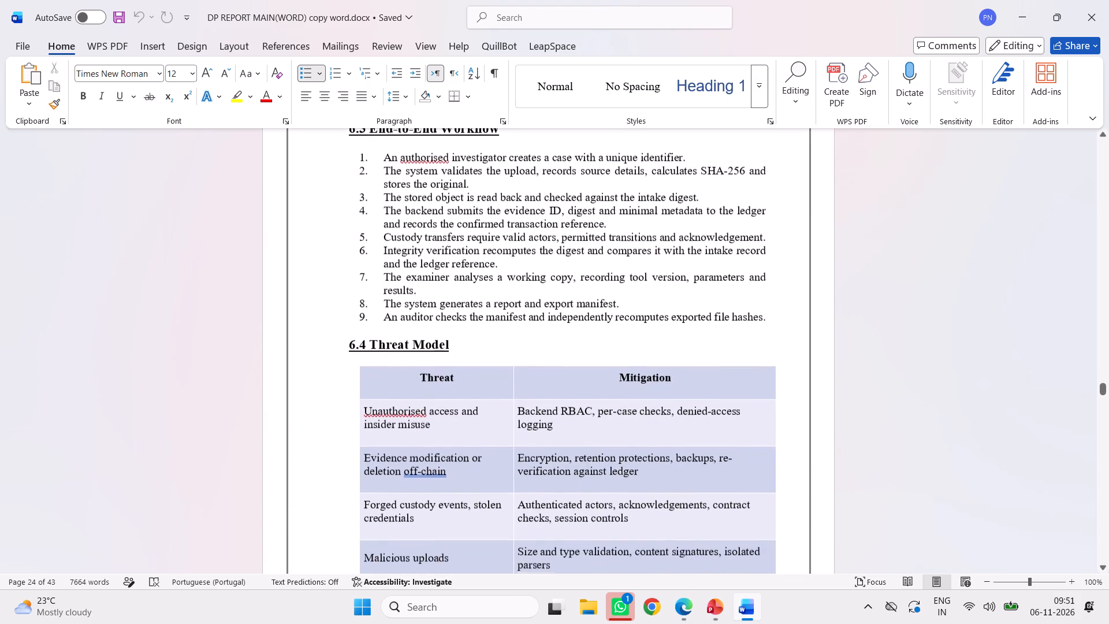
{"action": "scroll", "coordinate": [491, 392], "scroll_direction": "up", "scroll_amount": 3}
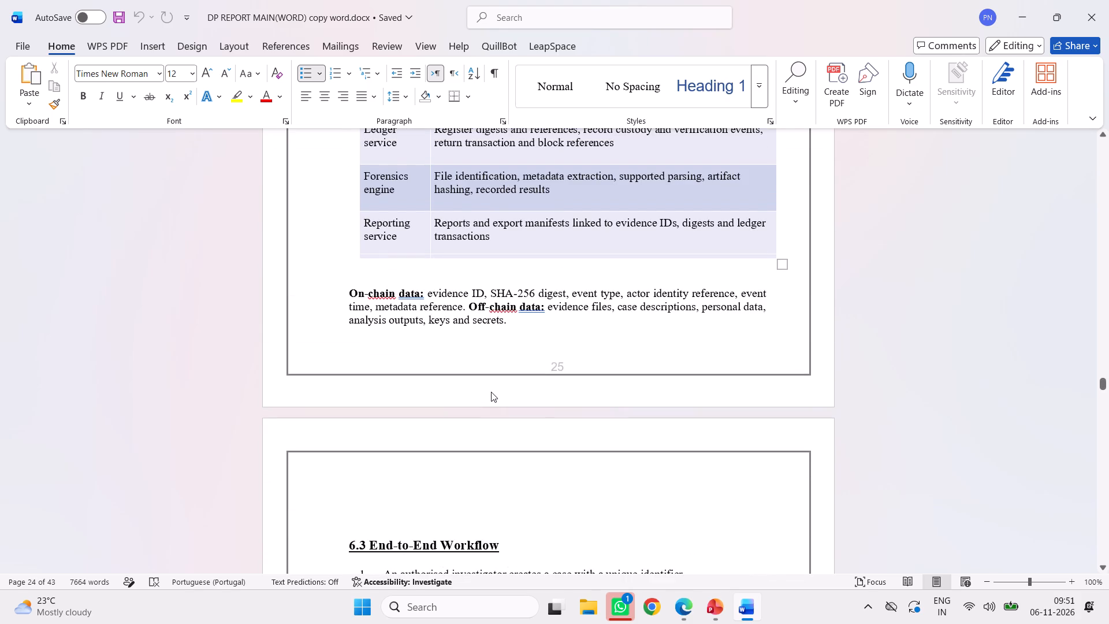
{"action": "scroll", "coordinate": [491, 392], "scroll_direction": "up", "scroll_amount": 5}
{"action": "scroll", "coordinate": [491, 392], "scroll_direction": "left", "scroll_amount": 1}
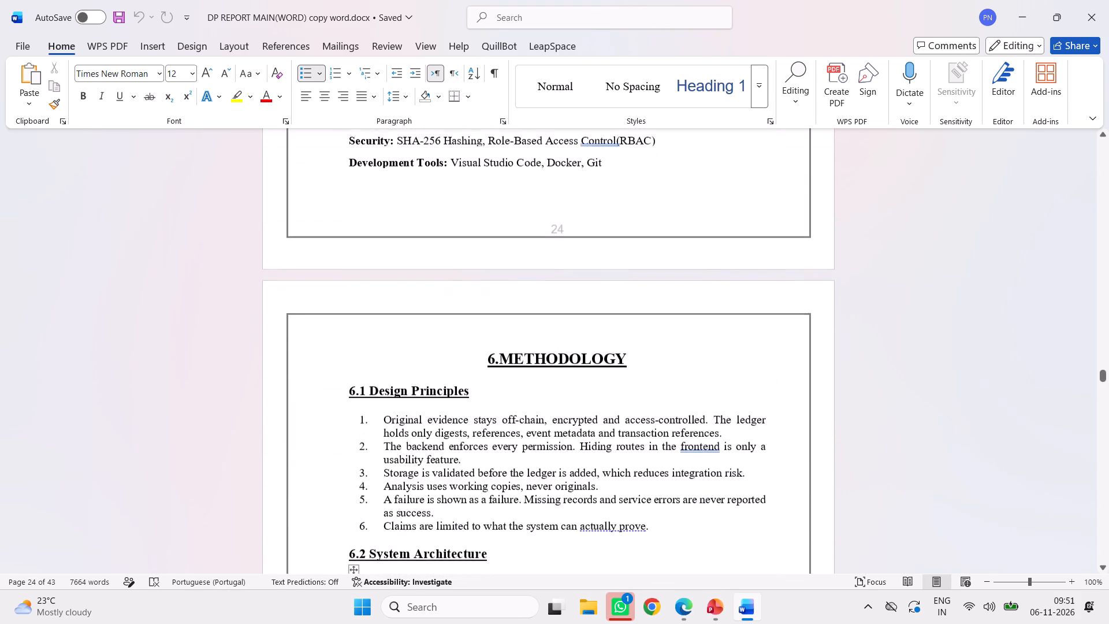
{"action": "scroll", "coordinate": [491, 392], "scroll_direction": "left", "scroll_amount": 1}
{"action": "scroll", "coordinate": [491, 392], "scroll_direction": "down", "scroll_amount": 1}
{"action": "scroll", "coordinate": [491, 392], "scroll_direction": "left", "scroll_amount": 2}
{"action": "scroll", "coordinate": [491, 392], "scroll_direction": "down", "scroll_amount": 3}
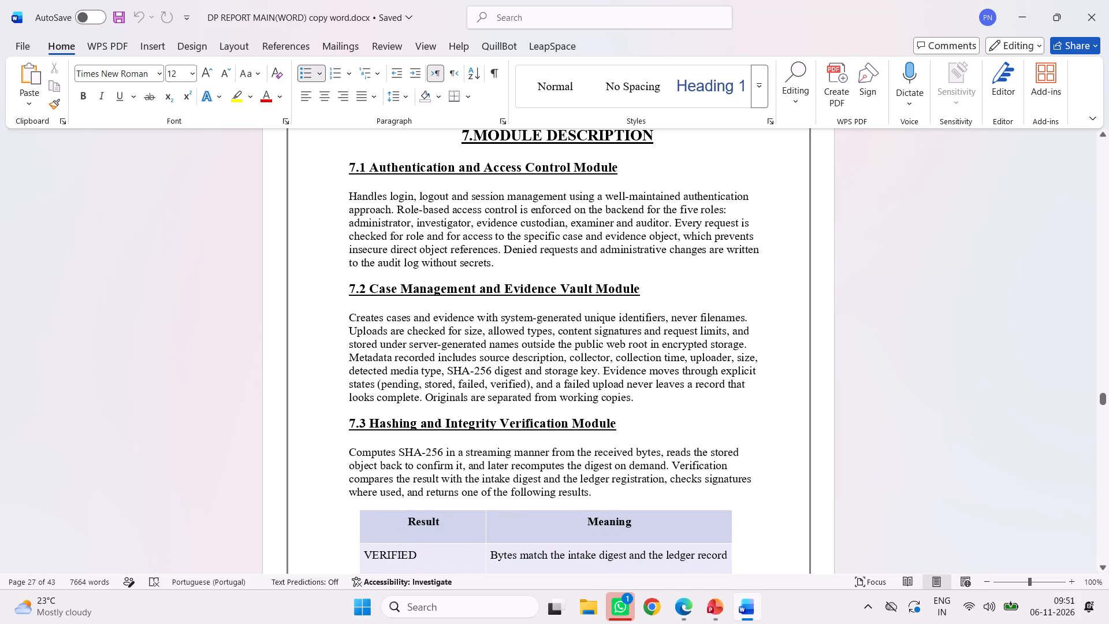
Read chapter 7, Module Description, of the report, from the authentication module through section 7.8 Database Design.
{"action": "scroll", "coordinate": [491, 392], "scroll_direction": "down", "scroll_amount": 5}
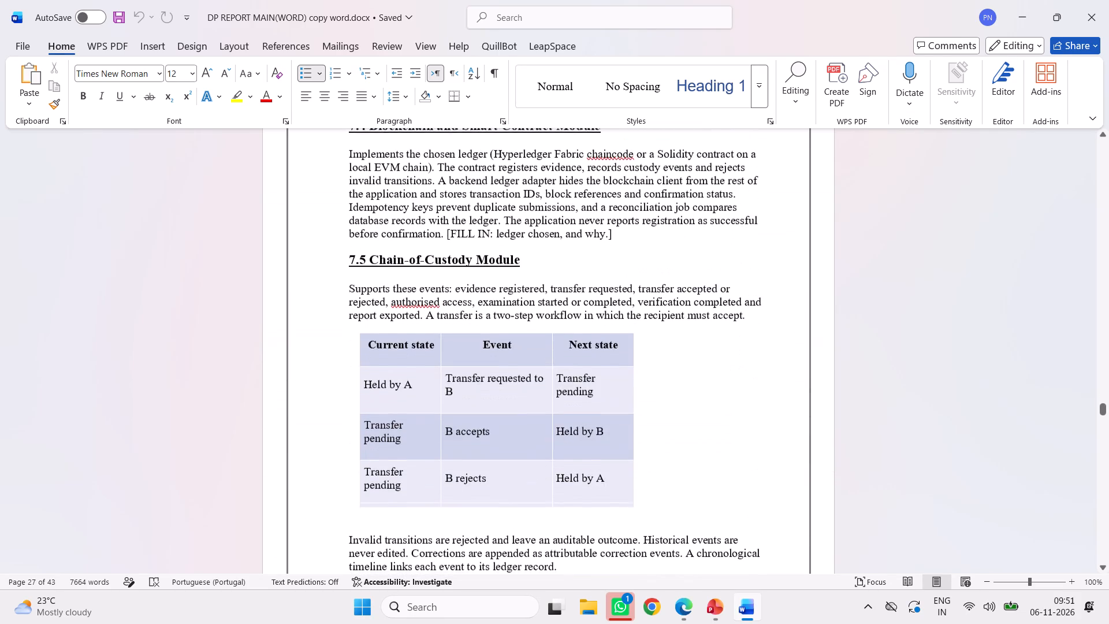
{"action": "scroll", "coordinate": [491, 392], "scroll_direction": "up", "scroll_amount": 3}
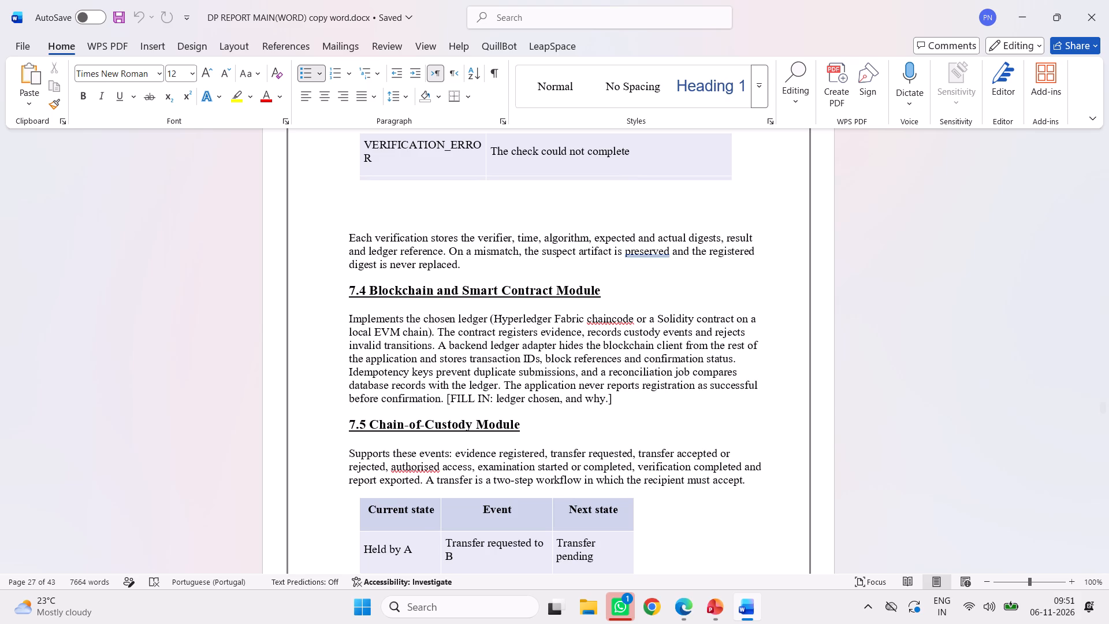
{"action": "scroll", "coordinate": [491, 392], "scroll_direction": "down", "scroll_amount": 1}
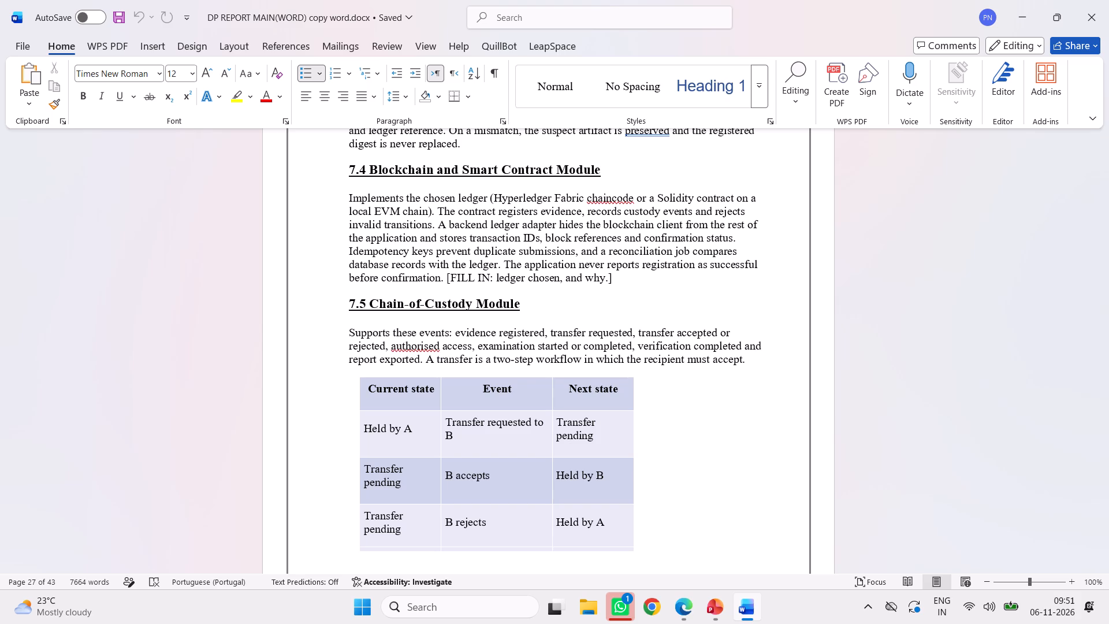
{"action": "scroll", "coordinate": [533, 313], "scroll_direction": "down", "scroll_amount": 3}
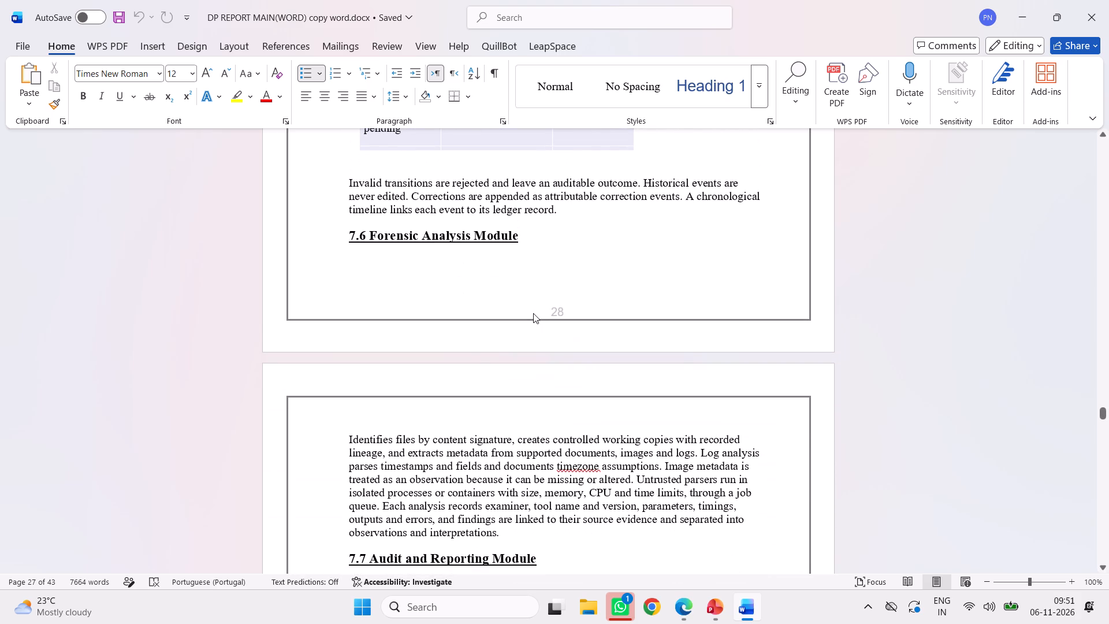
{"action": "scroll", "coordinate": [533, 313], "scroll_direction": "down", "scroll_amount": 1}
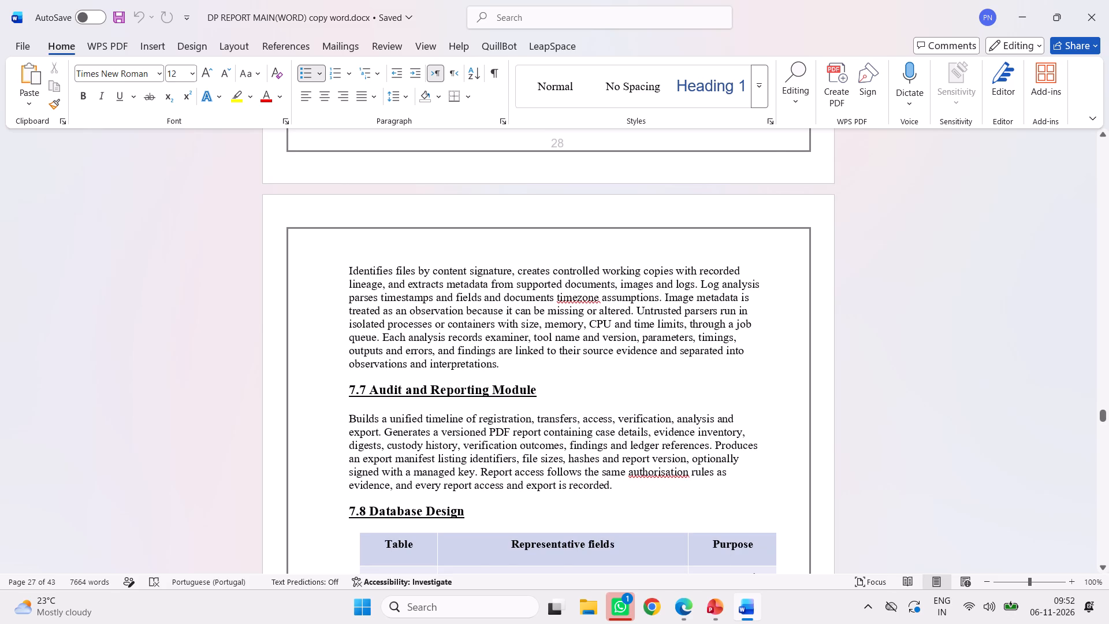
{"action": "scroll", "coordinate": [533, 313], "scroll_direction": "down", "scroll_amount": 2}
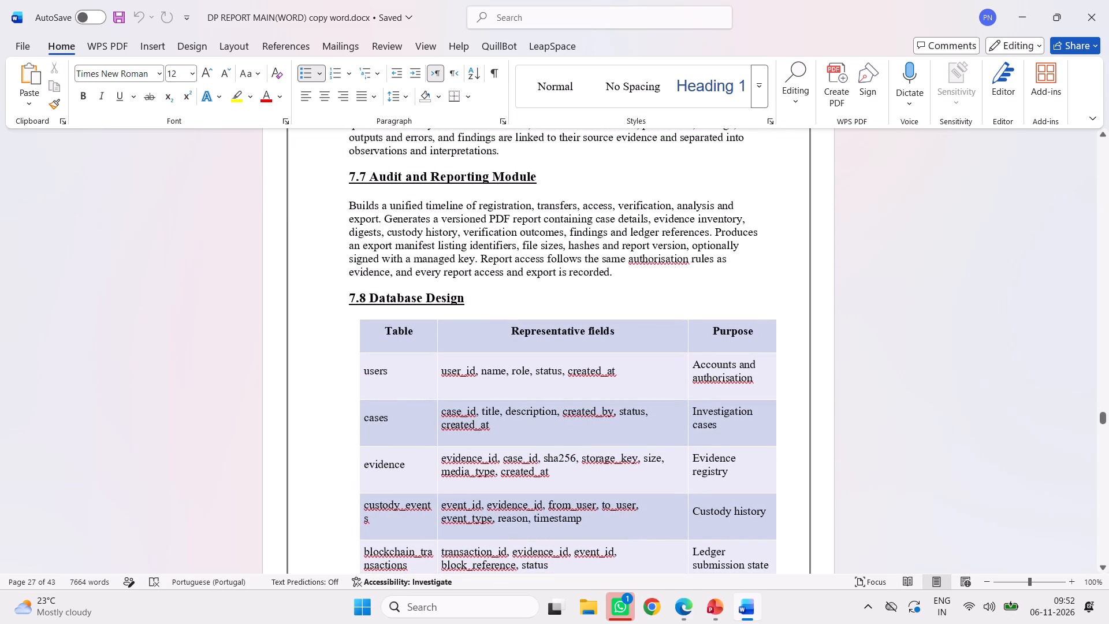
{"action": "scroll", "coordinate": [533, 313], "scroll_direction": "down", "scroll_amount": 2}
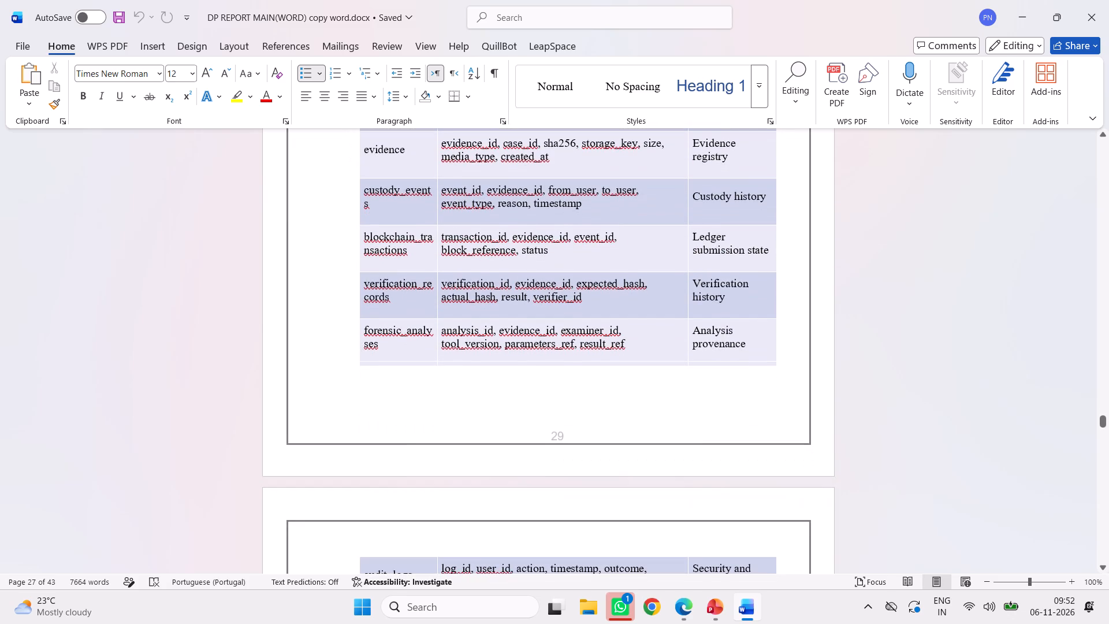
Read through the report's chapter 8 sections on test environment, dataset, experiments and performance measurements, and on into chapter 9, Results and Discussion.
{"action": "scroll", "coordinate": [533, 313], "scroll_direction": "down", "scroll_amount": 5}
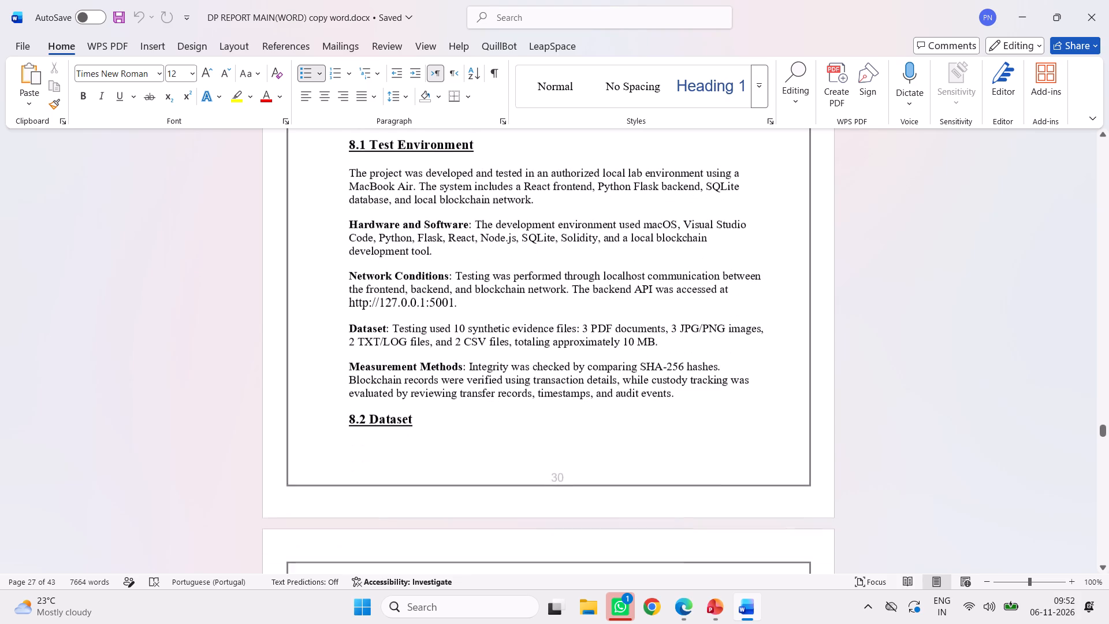
{"action": "scroll", "coordinate": [533, 313], "scroll_direction": "down", "scroll_amount": 3}
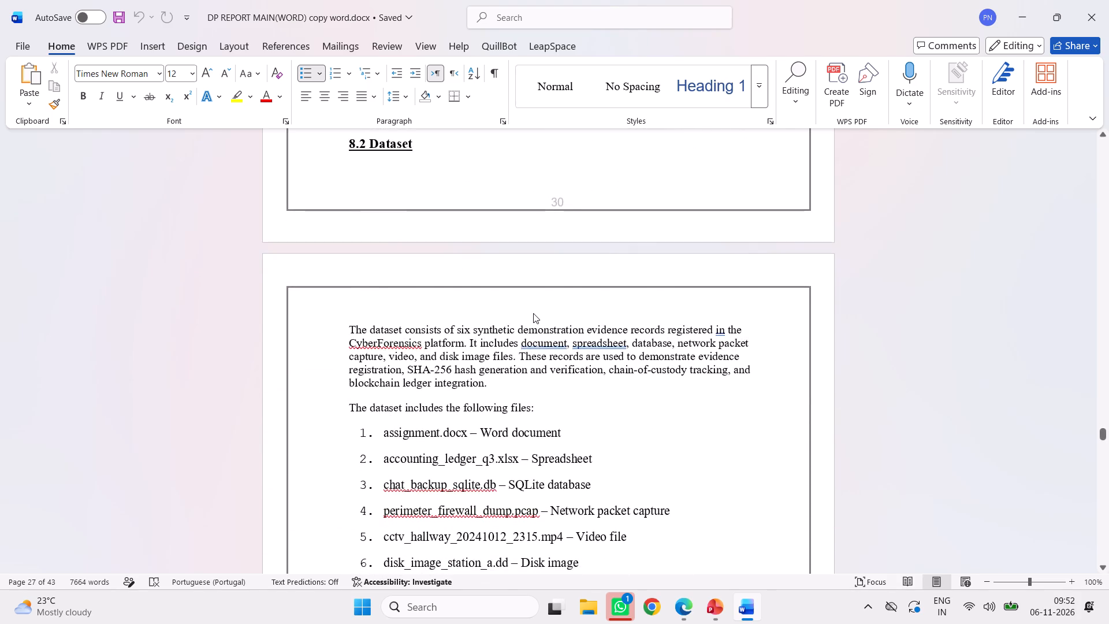
{"action": "scroll", "coordinate": [533, 313], "scroll_direction": "down", "scroll_amount": 2}
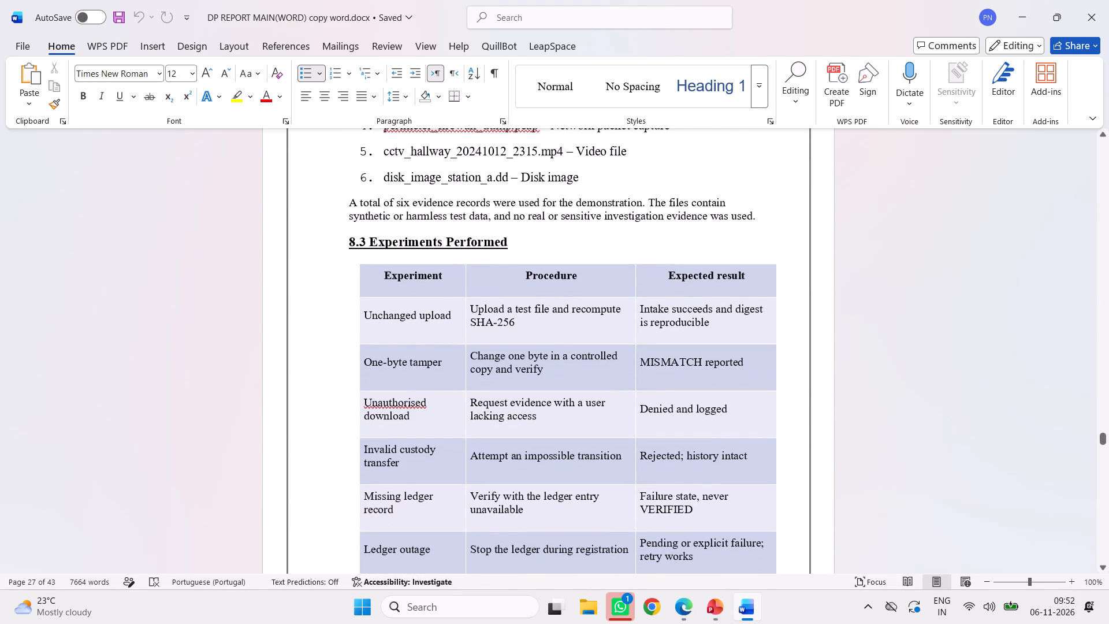
{"action": "scroll", "coordinate": [533, 313], "scroll_direction": "down", "scroll_amount": 5}
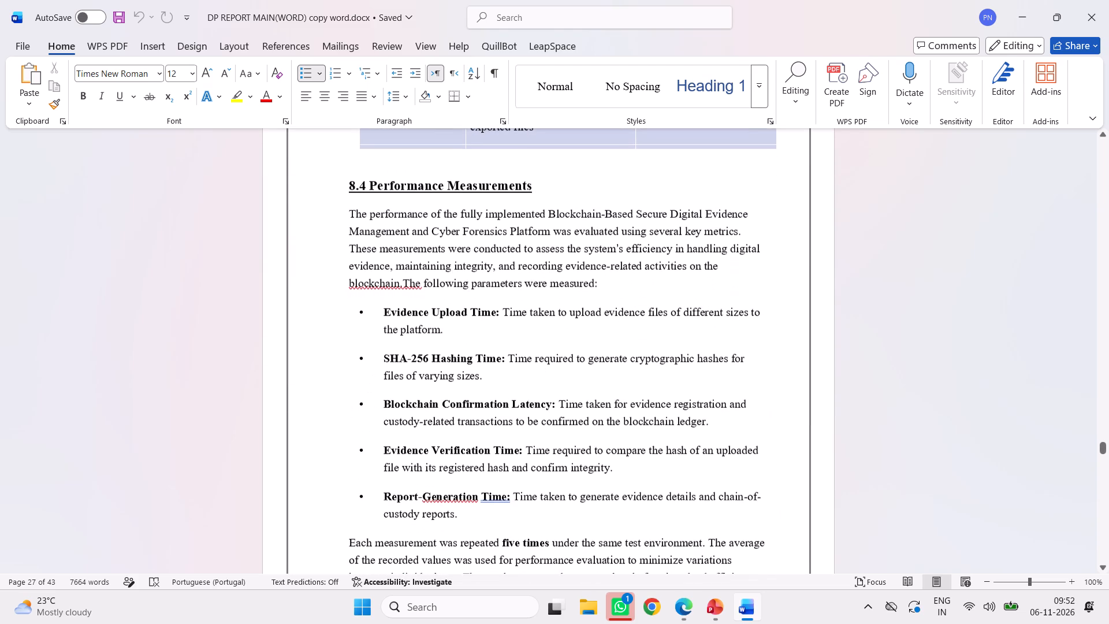
{"action": "scroll", "coordinate": [533, 313], "scroll_direction": "down", "scroll_amount": 1}
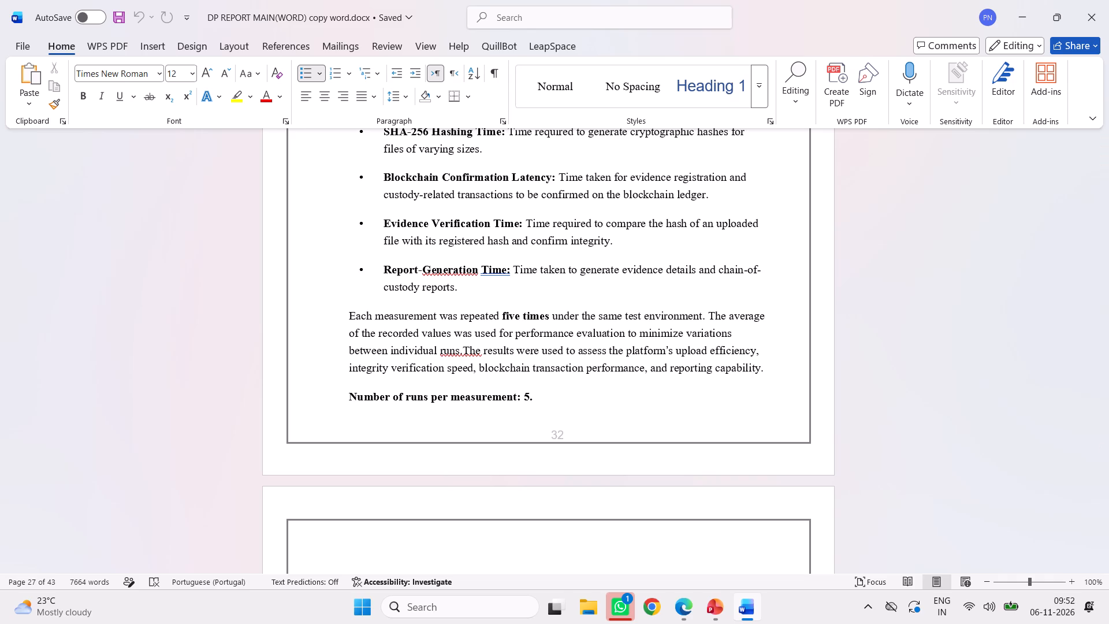
{"action": "scroll", "coordinate": [533, 313], "scroll_direction": "down", "scroll_amount": 2}
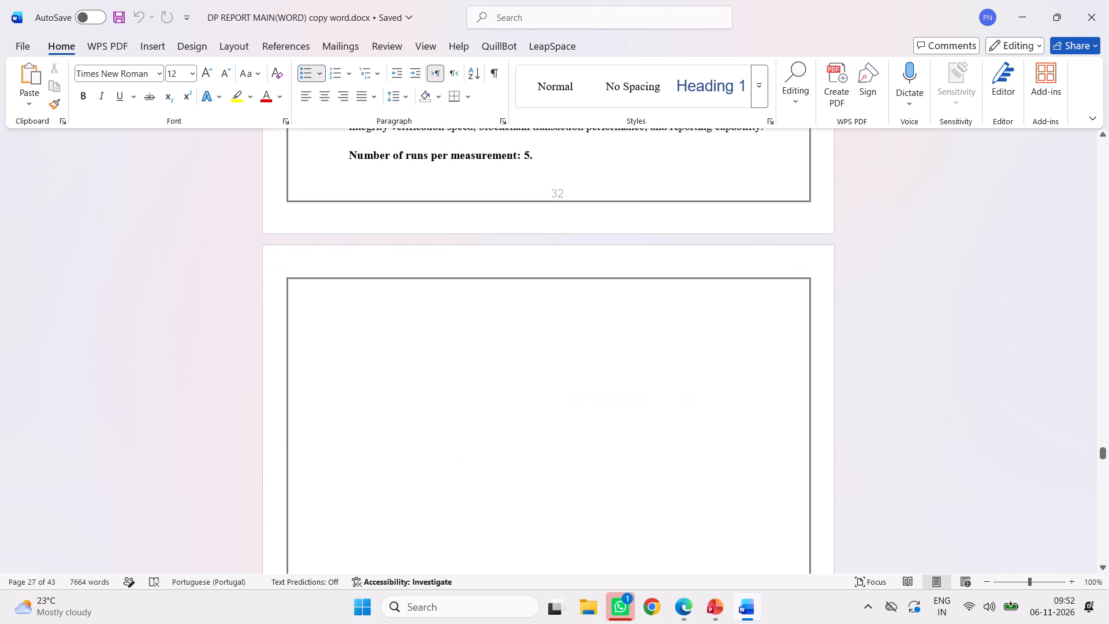
{"action": "scroll", "coordinate": [533, 313], "scroll_direction": "down", "scroll_amount": 4}
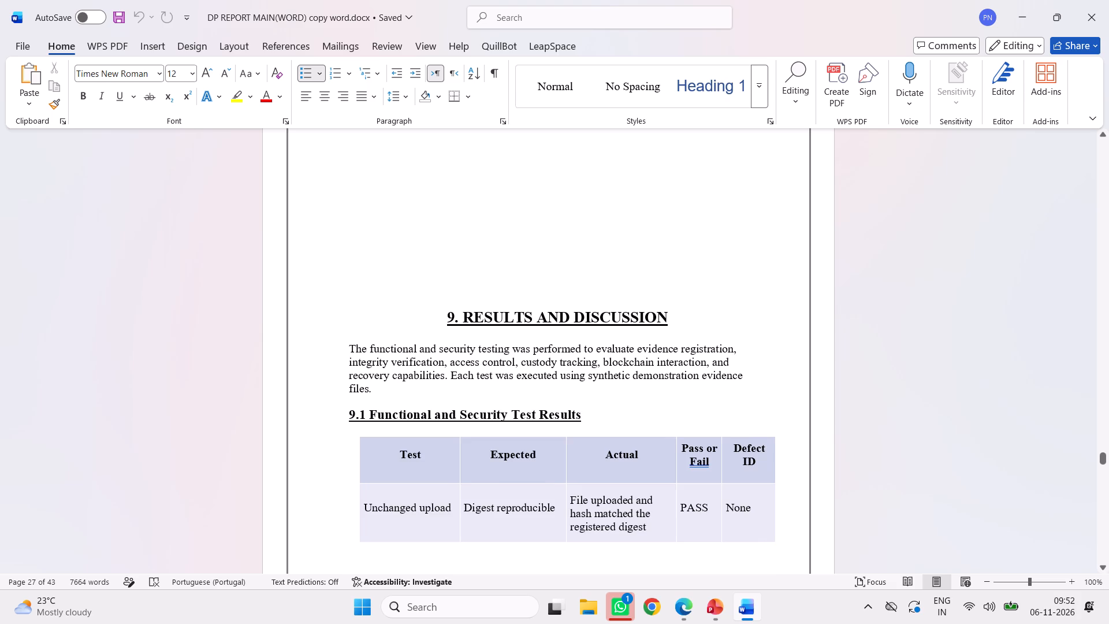
{"action": "scroll", "coordinate": [533, 313], "scroll_direction": "down", "scroll_amount": 3}
Go back through the report from the Results and Discussion chapter to the title page at the front.
{"action": "scroll", "coordinate": [533, 313], "scroll_direction": "up", "scroll_amount": 1}
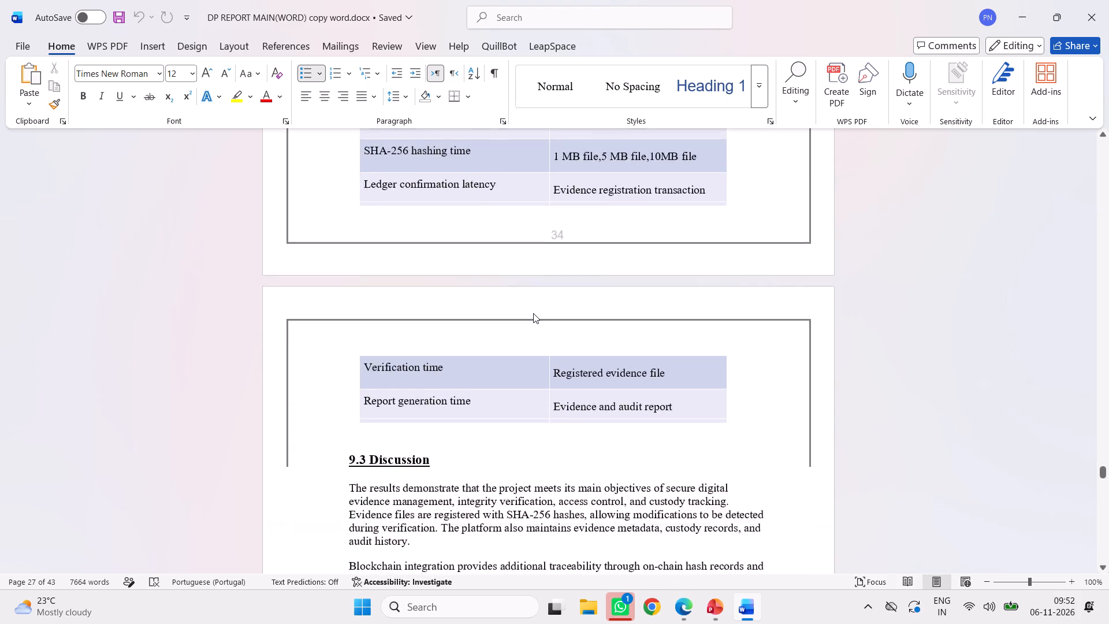
{"action": "scroll", "coordinate": [533, 313], "scroll_direction": "up", "scroll_amount": 7}
{"action": "scroll", "coordinate": [533, 313], "scroll_direction": "up", "scroll_amount": 20}
{"action": "scroll", "coordinate": [533, 313], "scroll_direction": "up", "scroll_amount": 16}
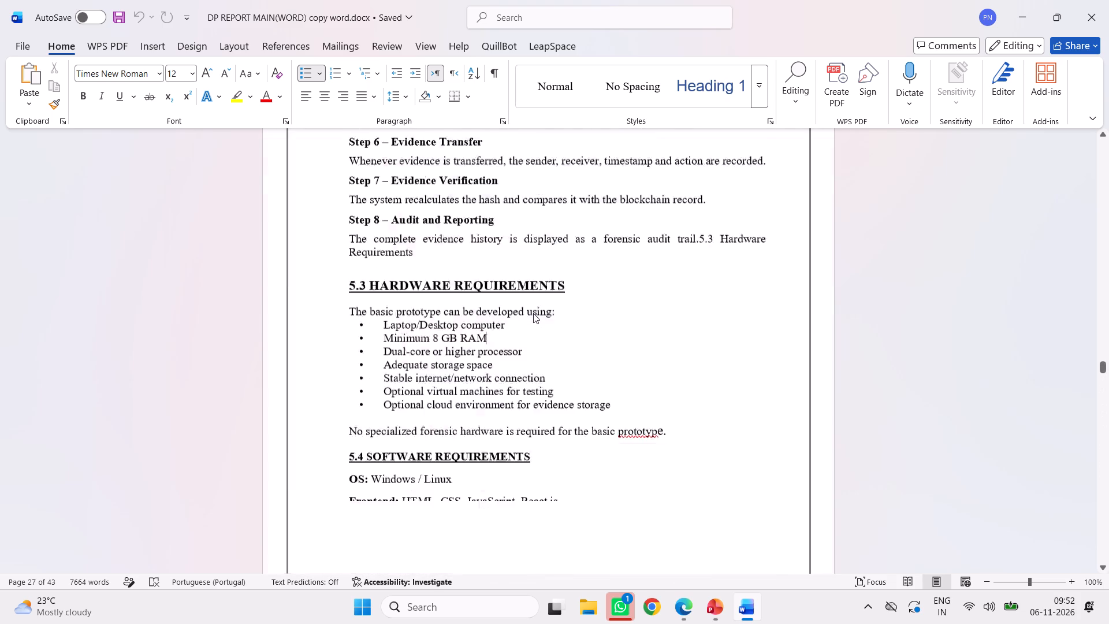
{"action": "scroll", "coordinate": [533, 313], "scroll_direction": "up", "scroll_amount": 18}
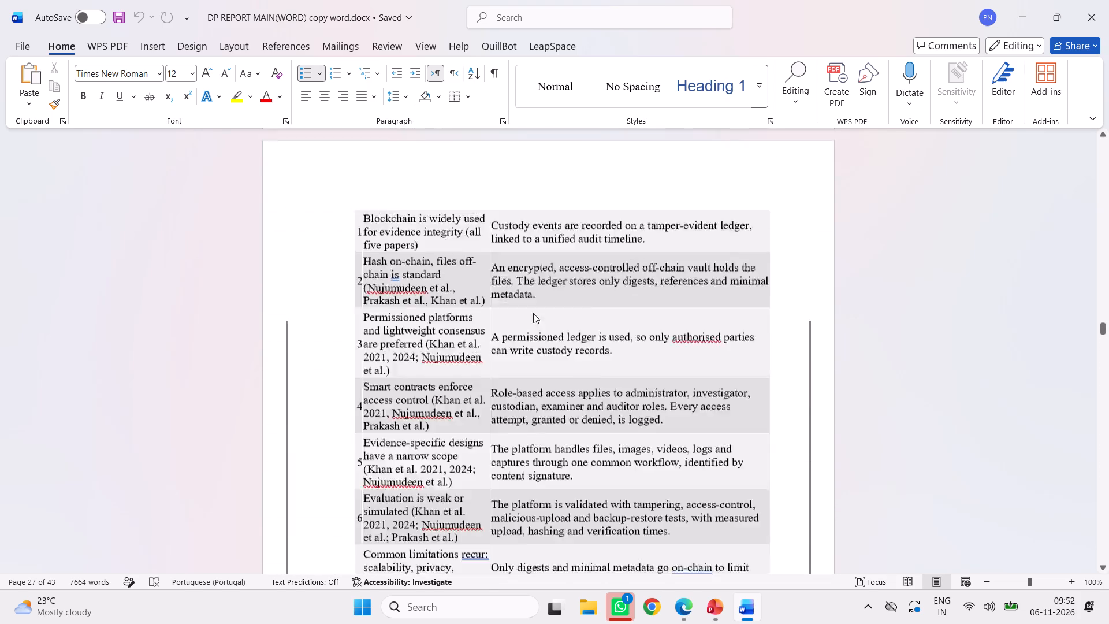
{"action": "scroll", "coordinate": [533, 313], "scroll_direction": "up", "scroll_amount": 14}
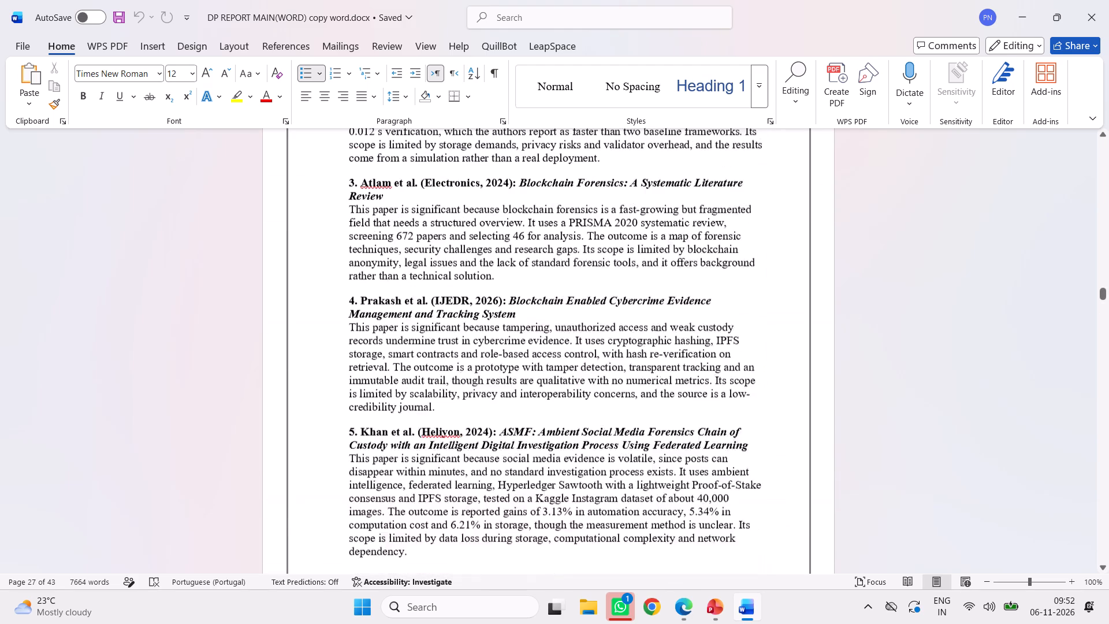
{"action": "scroll", "coordinate": [533, 313], "scroll_direction": "up", "scroll_amount": 16}
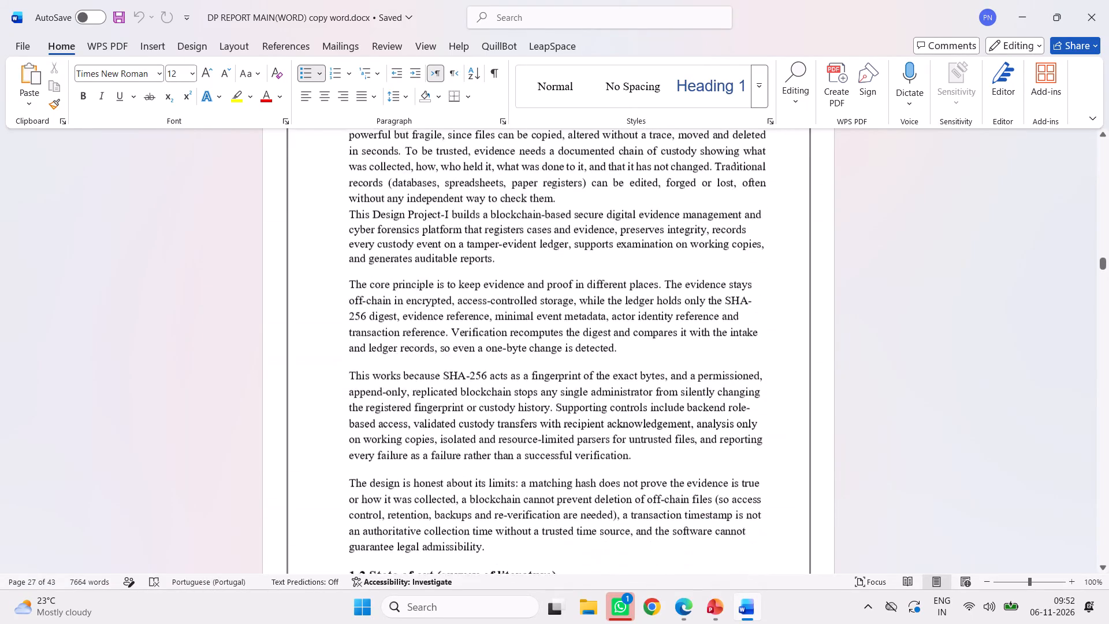
{"action": "scroll", "coordinate": [533, 313], "scroll_direction": "up", "scroll_amount": 19}
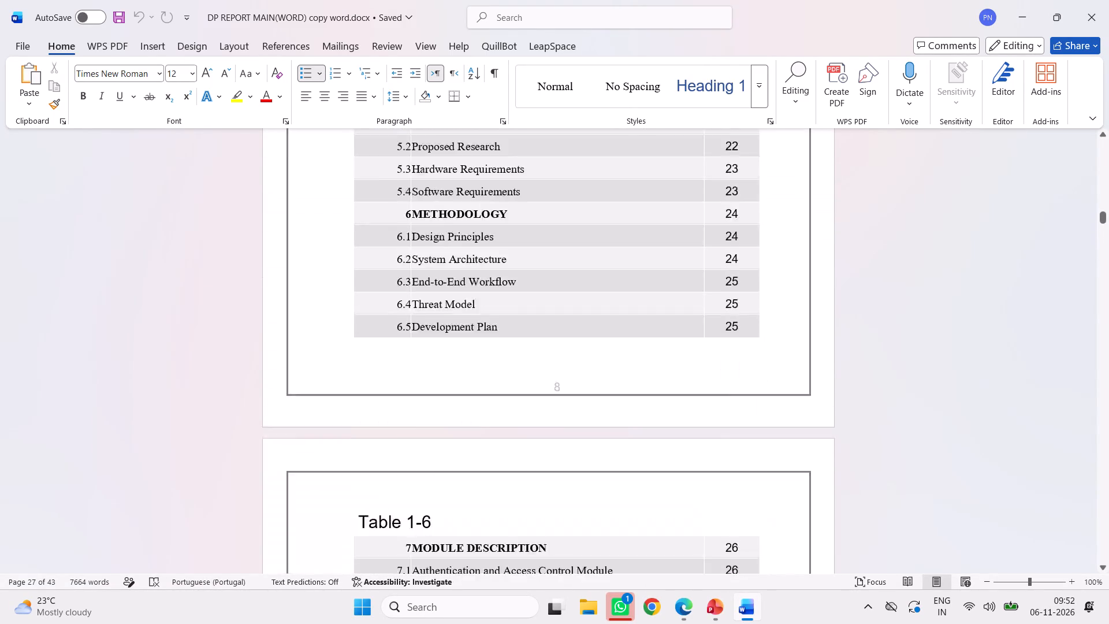
{"action": "scroll", "coordinate": [533, 313], "scroll_direction": "up", "scroll_amount": 11}
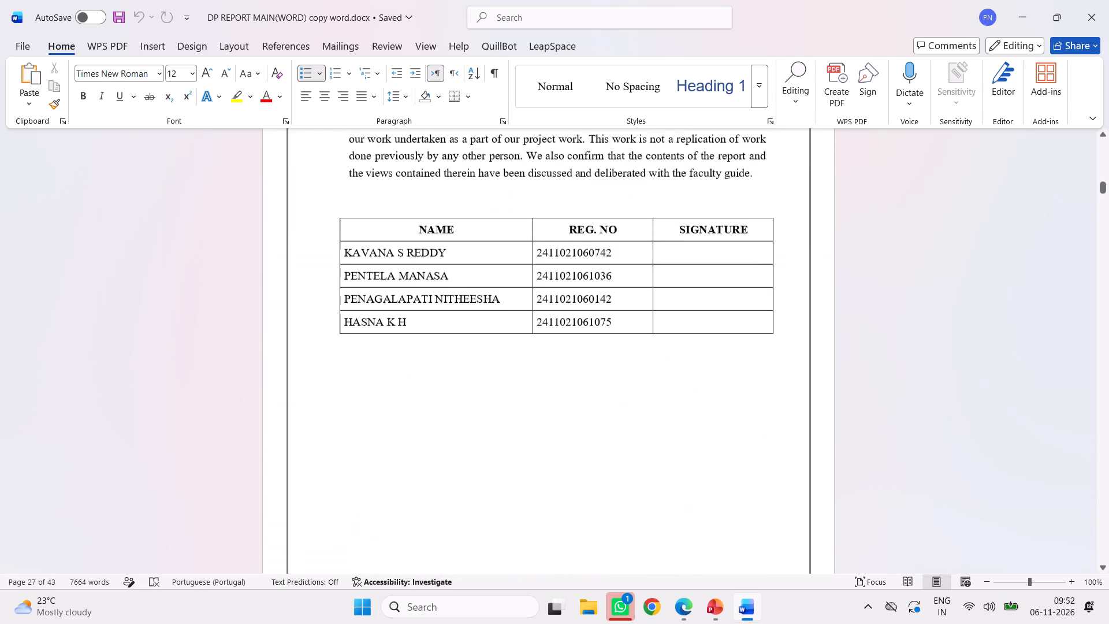
{"action": "scroll", "coordinate": [533, 313], "scroll_direction": "up", "scroll_amount": 10}
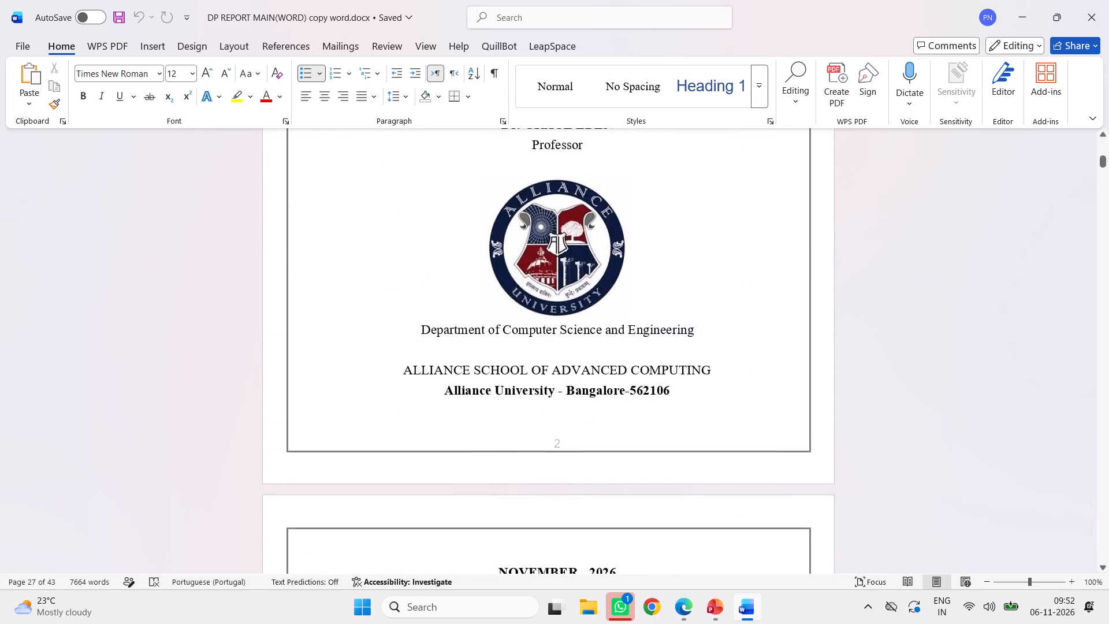
{"action": "scroll", "coordinate": [533, 313], "scroll_direction": "up", "scroll_amount": 6}
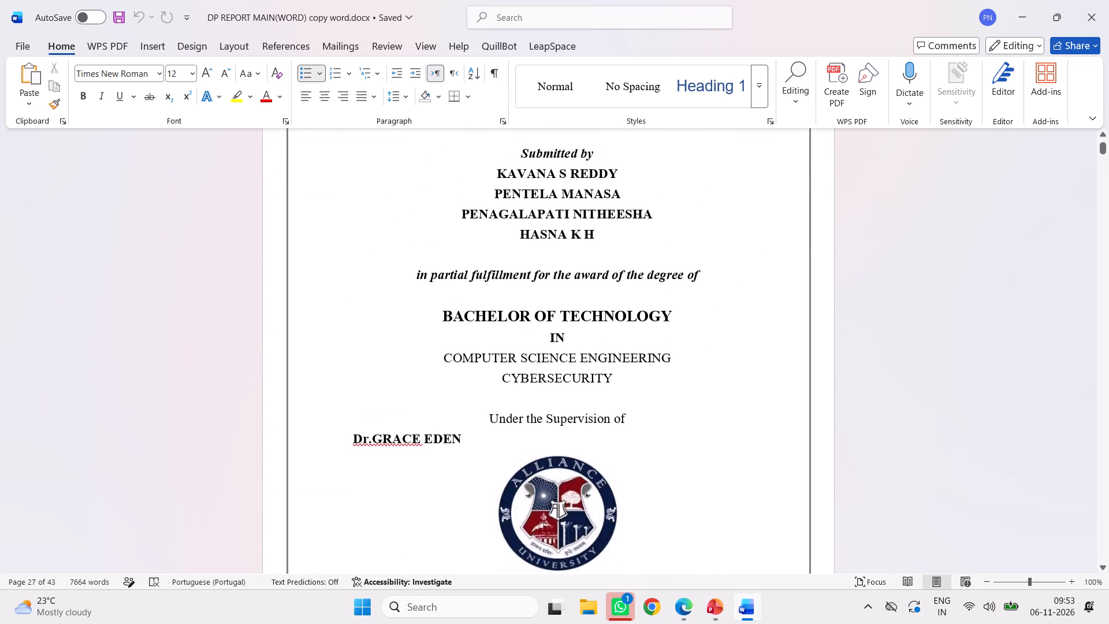
Look through the report's front matter, from the title page past the Declaration and Abstract, and examine the table of contents.
{"action": "scroll", "coordinate": [533, 313], "scroll_direction": "down", "scroll_amount": 11}
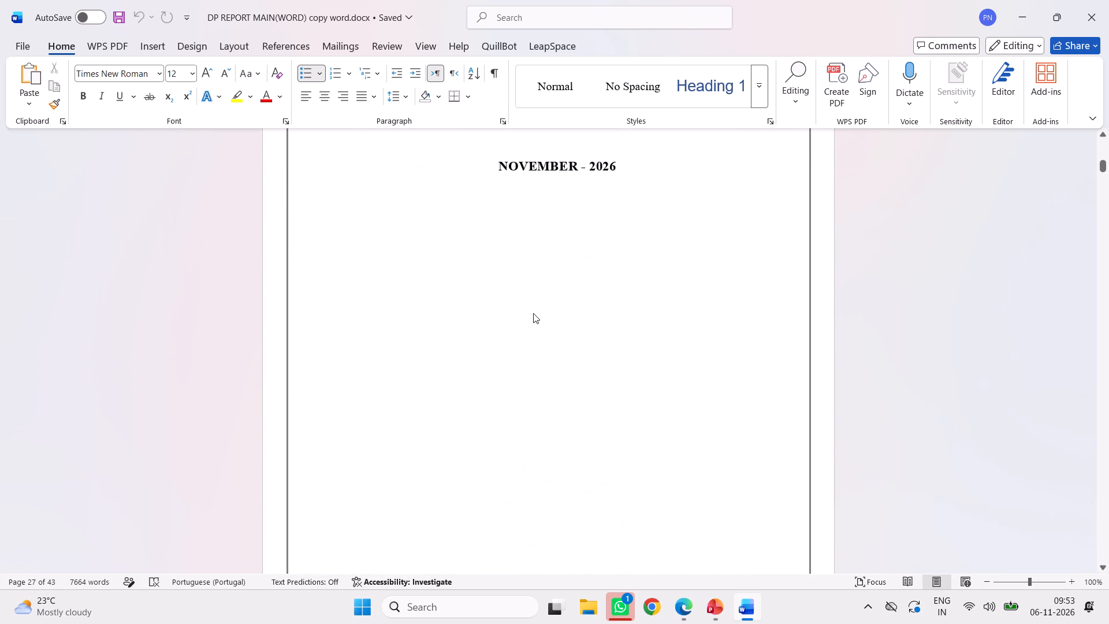
{"action": "scroll", "coordinate": [533, 313], "scroll_direction": "down", "scroll_amount": 12}
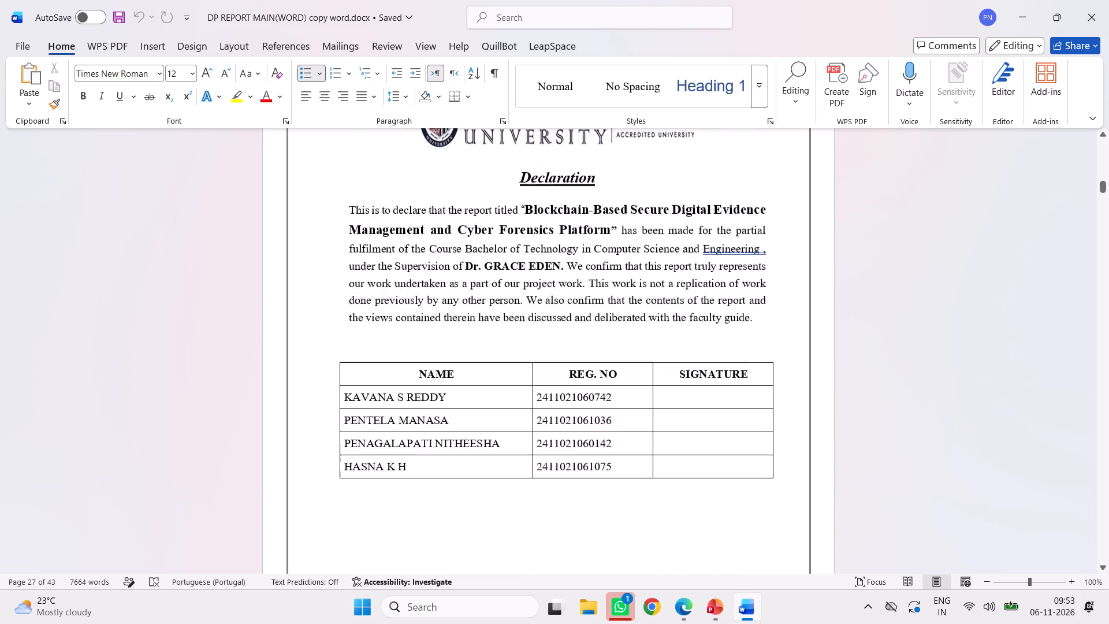
{"action": "scroll", "coordinate": [533, 313], "scroll_direction": "down", "scroll_amount": 5}
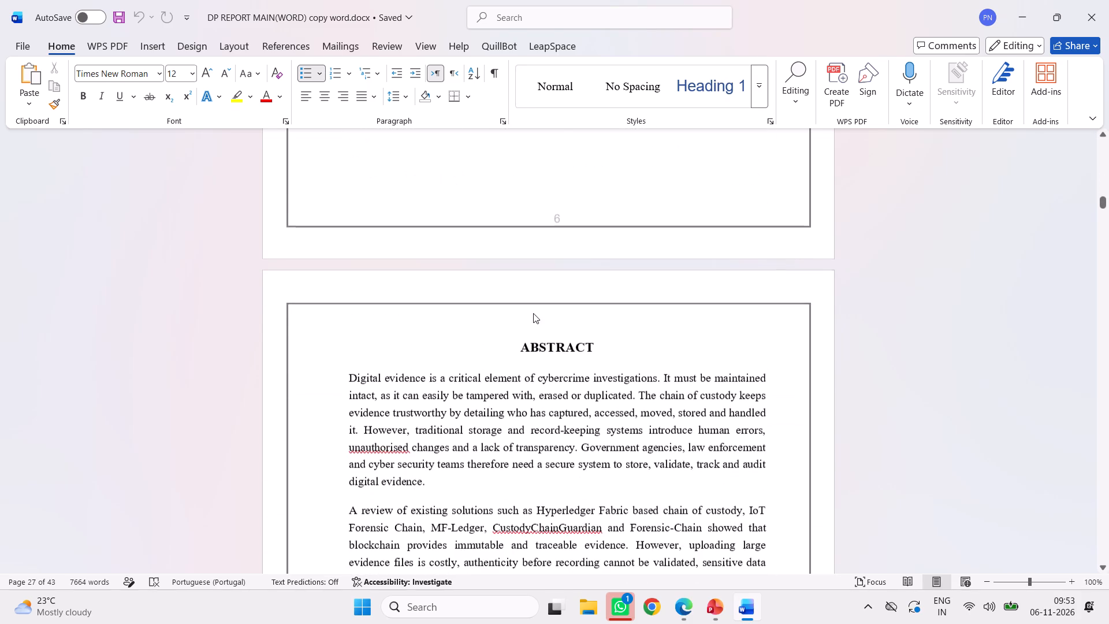
{"action": "scroll", "coordinate": [533, 313], "scroll_direction": "down", "scroll_amount": 6}
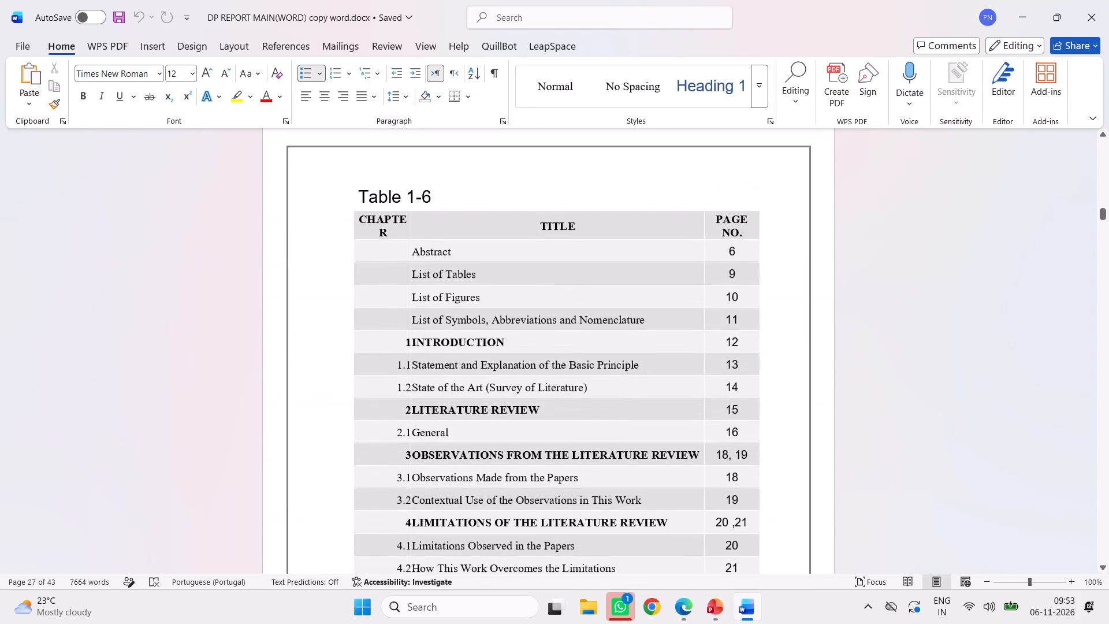
{"action": "scroll", "coordinate": [533, 313], "scroll_direction": "down", "scroll_amount": 4}
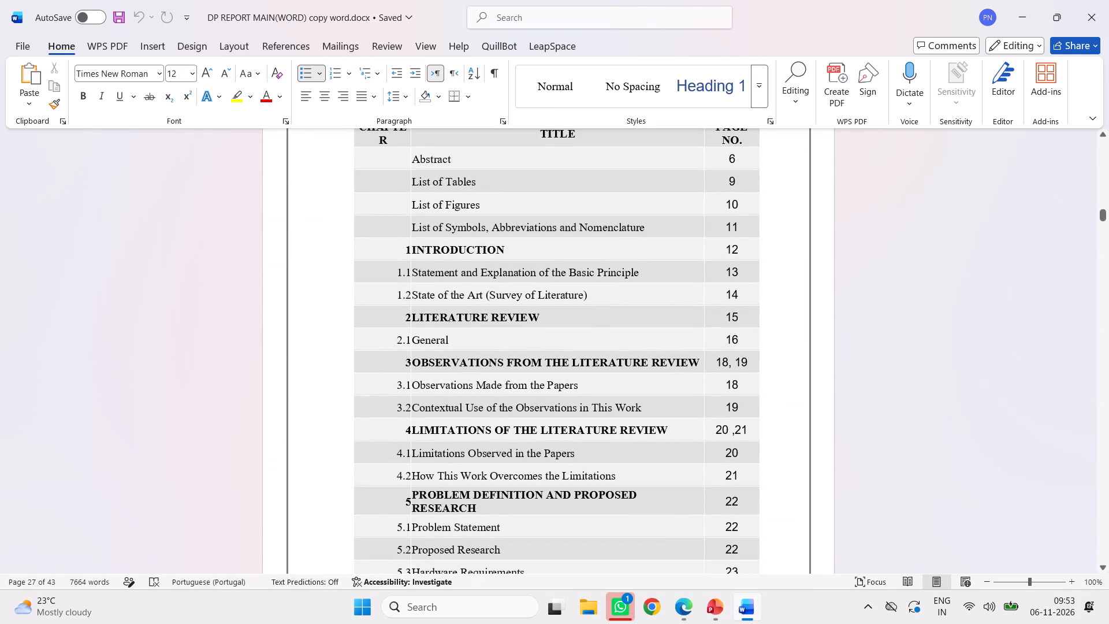
{"action": "scroll", "coordinate": [533, 313], "scroll_direction": "down", "scroll_amount": 2}
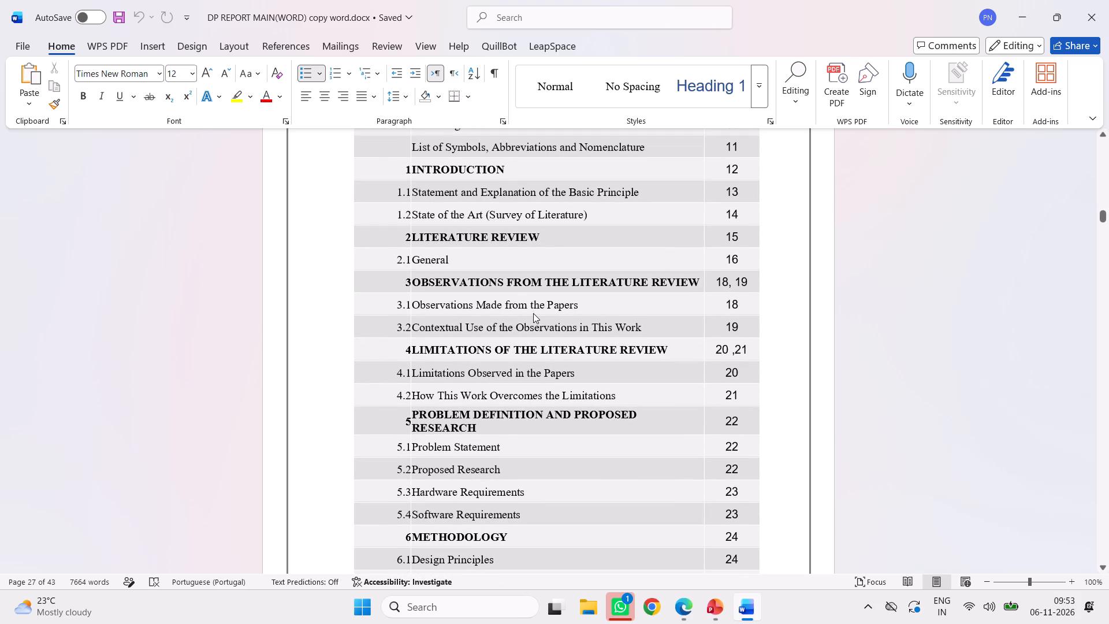
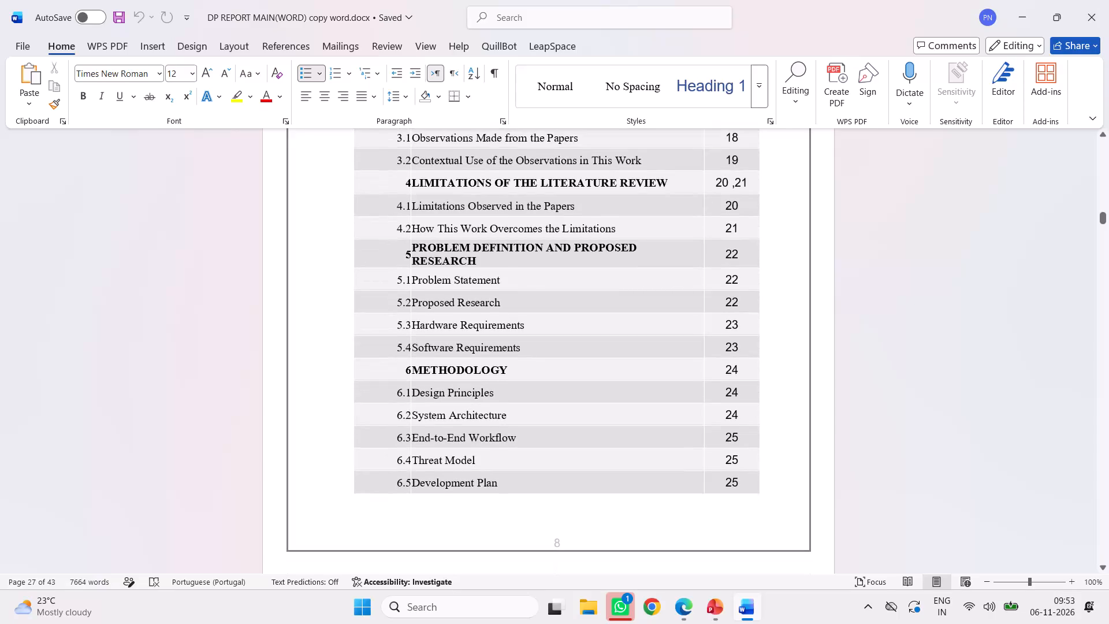
Examine the table of contents entries from chapter 3 through chapter 8, Experimentation, in the report.
{"action": "scroll", "coordinate": [533, 313], "scroll_direction": "down", "scroll_amount": 2}
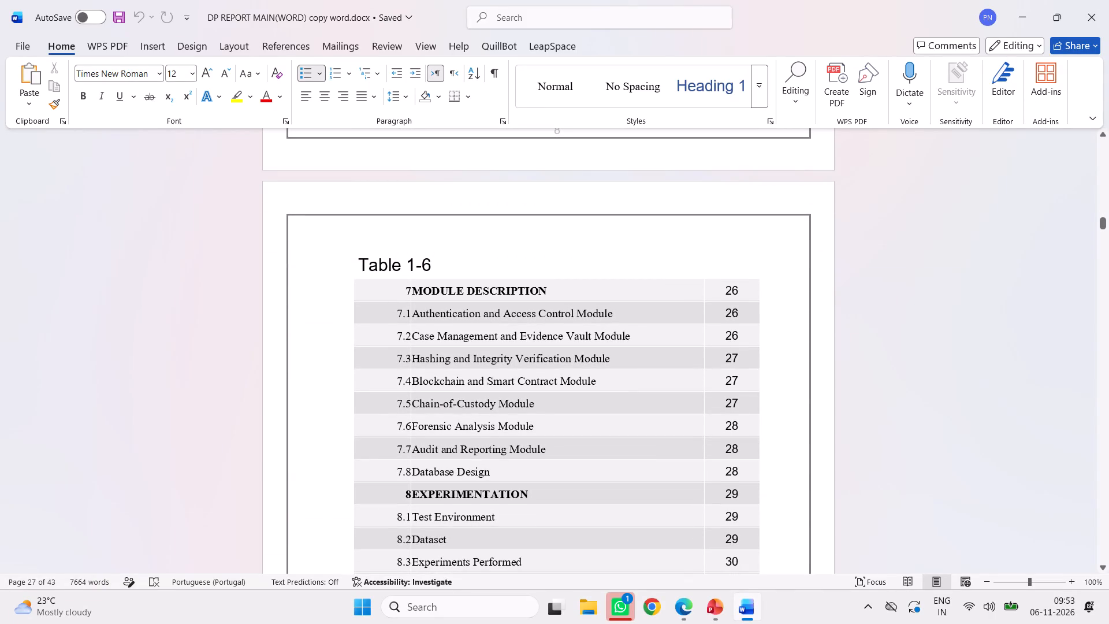
{"action": "scroll", "coordinate": [533, 313], "scroll_direction": "down", "scroll_amount": 2}
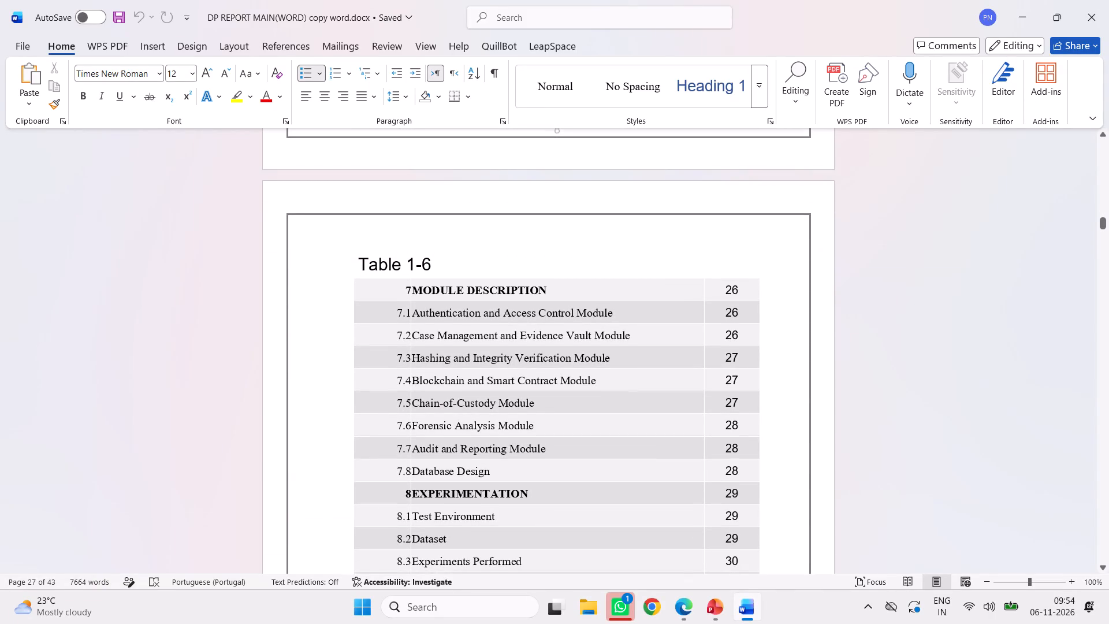
{"action": "scroll", "coordinate": [533, 313], "scroll_direction": "down", "scroll_amount": 1}
{"action": "scroll", "coordinate": [533, 313], "scroll_direction": "up", "scroll_amount": 1}
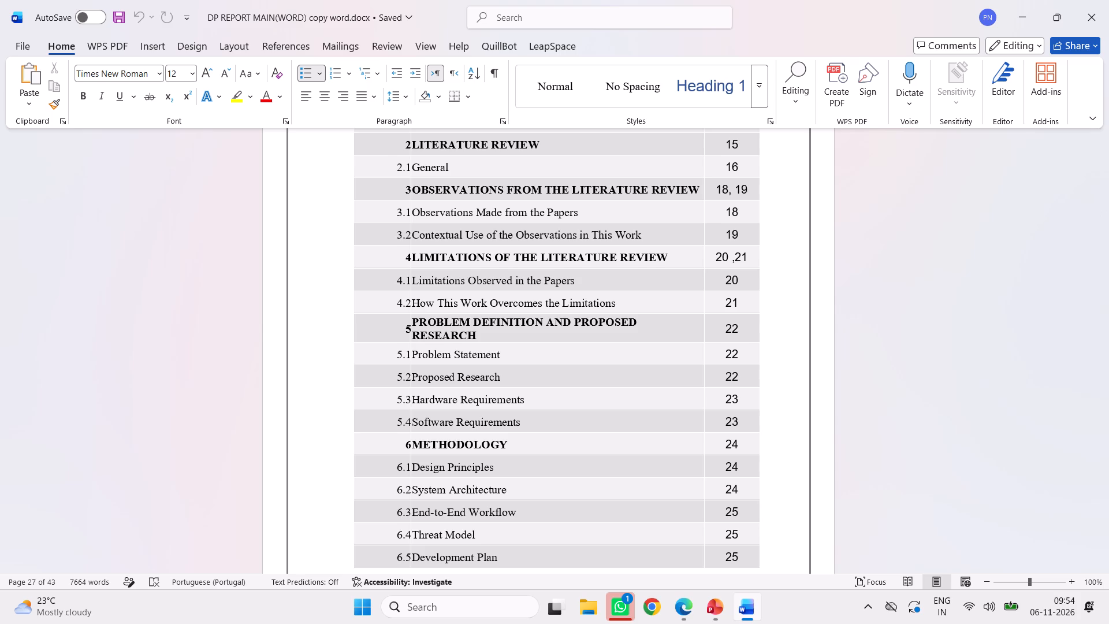
Go back through the report from chapter 5, Problem Definition and Proposed Research Methodology, past the literature review tables to the title page.
{"action": "left_click", "coordinate": [533, 313]}
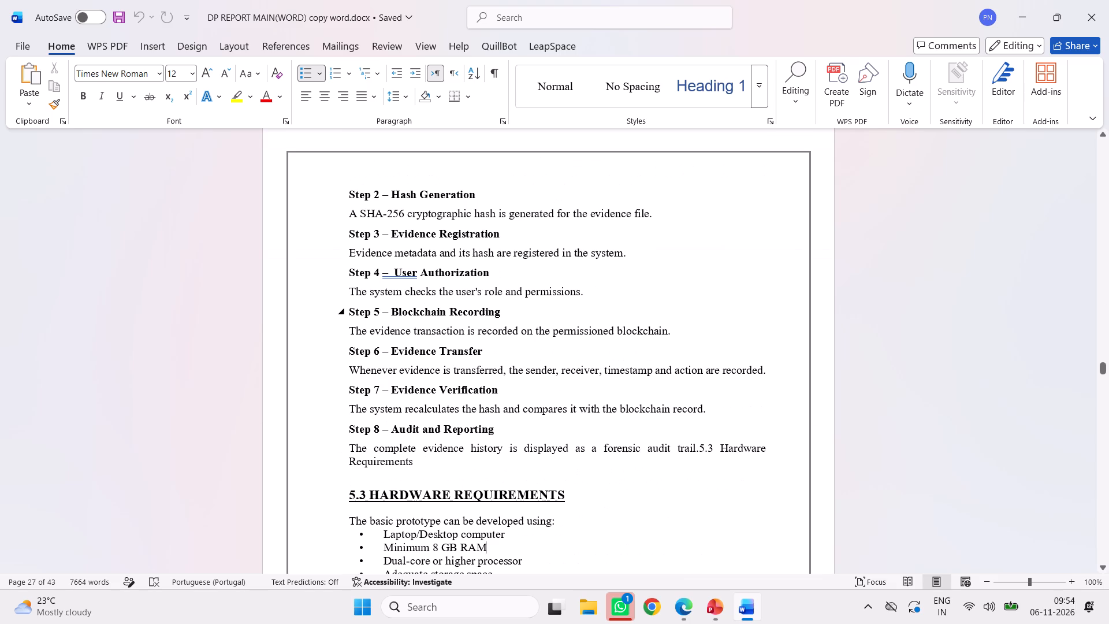
{"action": "scroll", "coordinate": [575, 237], "scroll_direction": "up", "scroll_amount": 13}
{"action": "scroll", "coordinate": [516, 315], "scroll_direction": "up", "scroll_amount": 2}
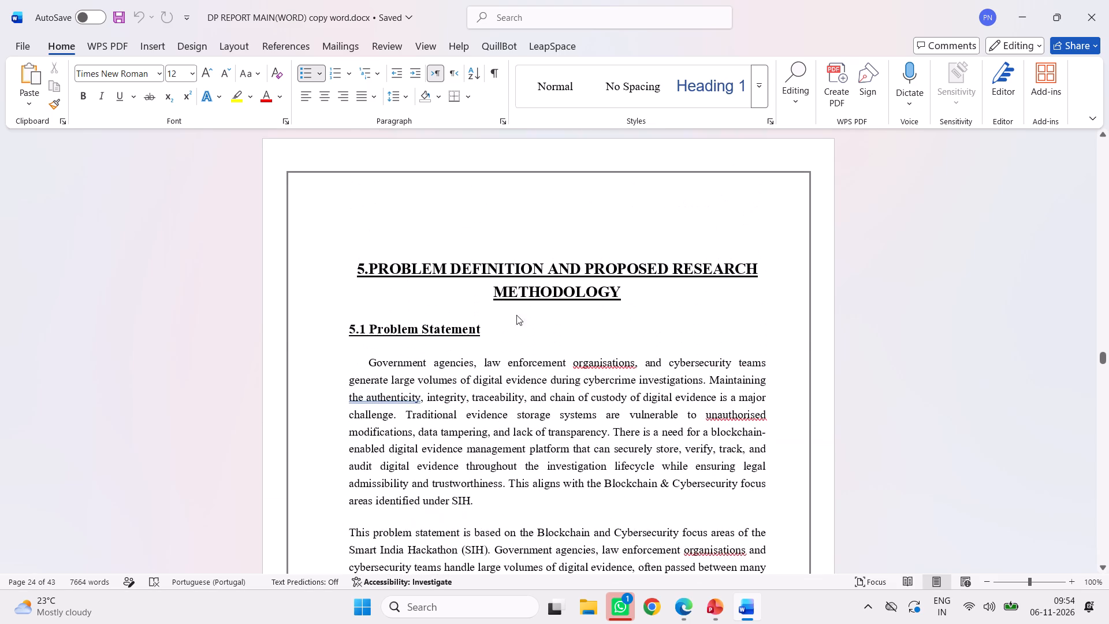
{"action": "scroll", "coordinate": [516, 315], "scroll_direction": "up", "scroll_amount": 7}
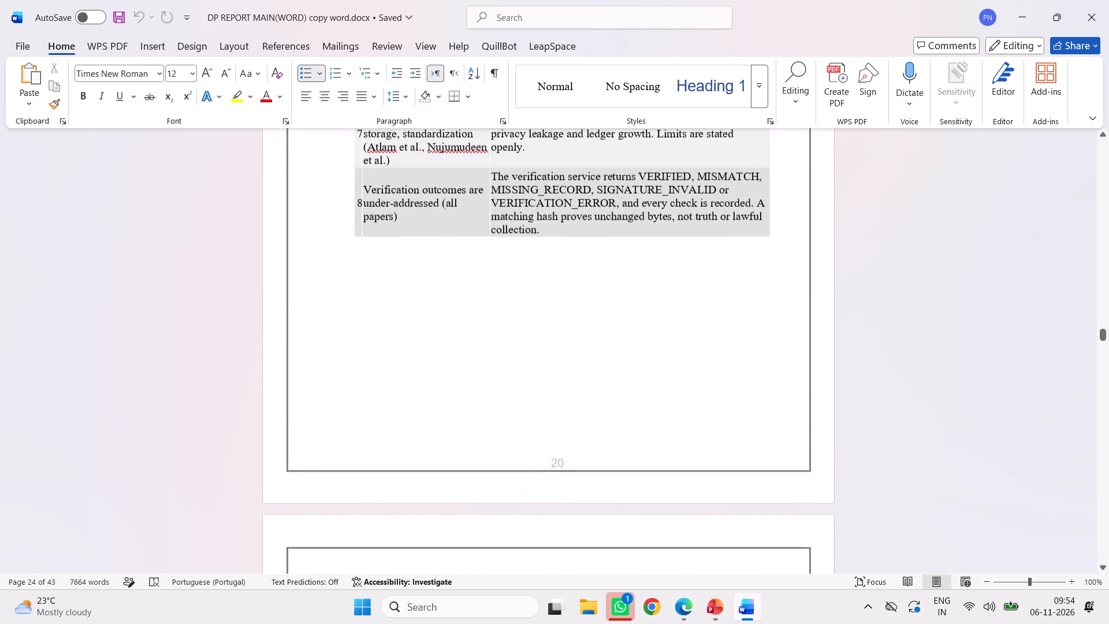
{"action": "scroll", "coordinate": [516, 315], "scroll_direction": "up", "scroll_amount": 8}
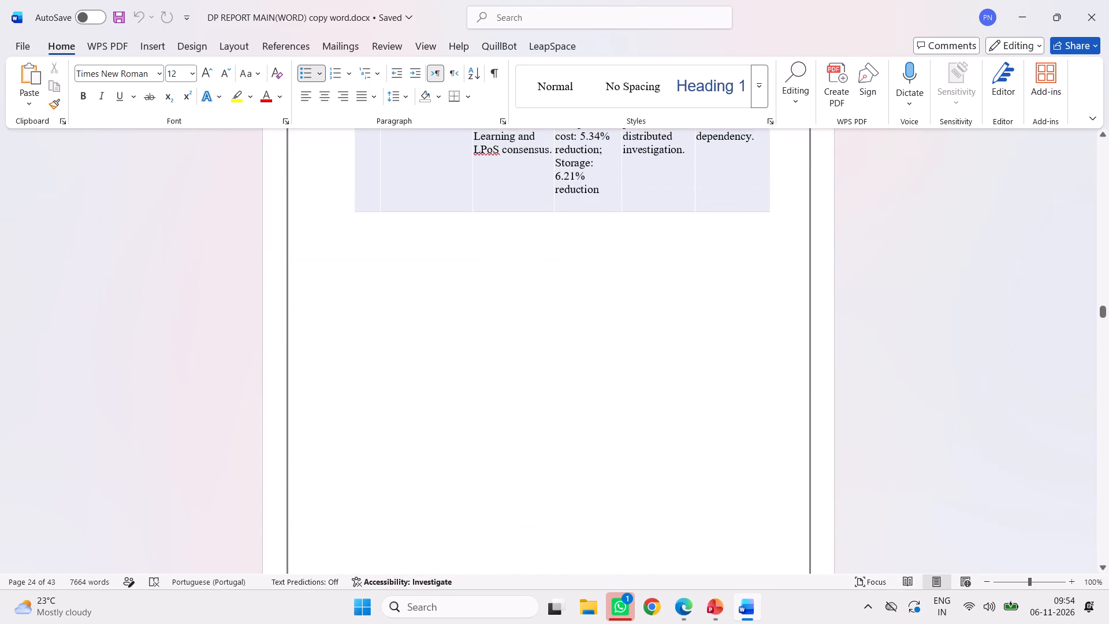
{"action": "scroll", "coordinate": [516, 315], "scroll_direction": "up", "scroll_amount": 7}
{"action": "scroll", "coordinate": [516, 315], "scroll_direction": "up", "scroll_amount": 20}
{"action": "scroll", "coordinate": [516, 315], "scroll_direction": "up", "scroll_amount": 20}
{"action": "scroll", "coordinate": [516, 315], "scroll_direction": "up", "scroll_amount": 20}
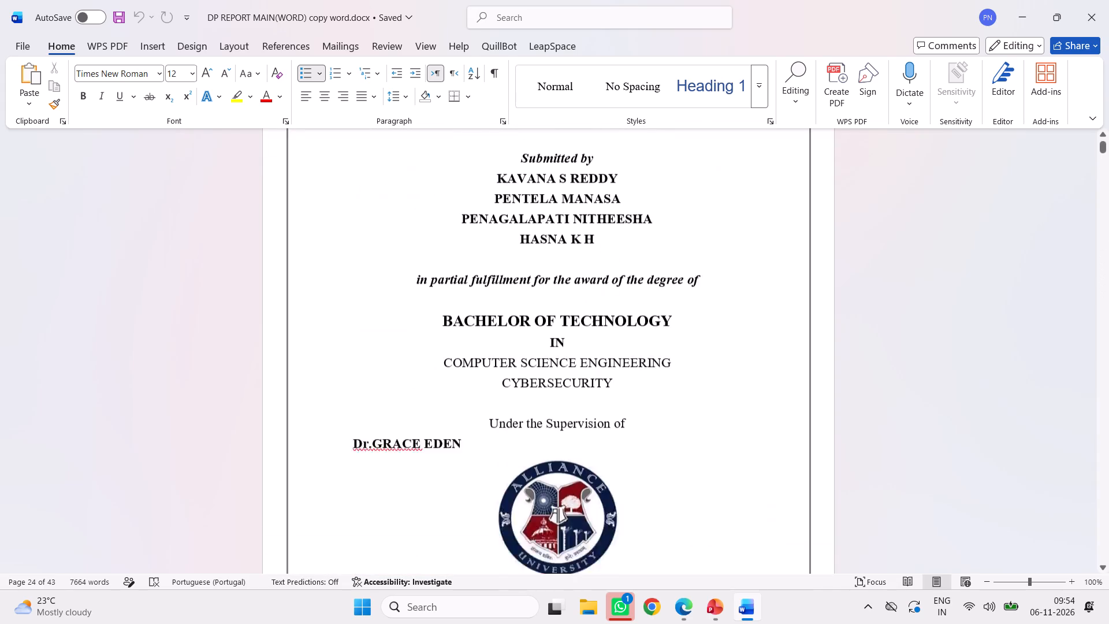
Look through the front matter again from the title page to the table of contents, and examine the entries for chapters 1 to 6.
{"action": "scroll", "coordinate": [516, 315], "scroll_direction": "down", "scroll_amount": 11}
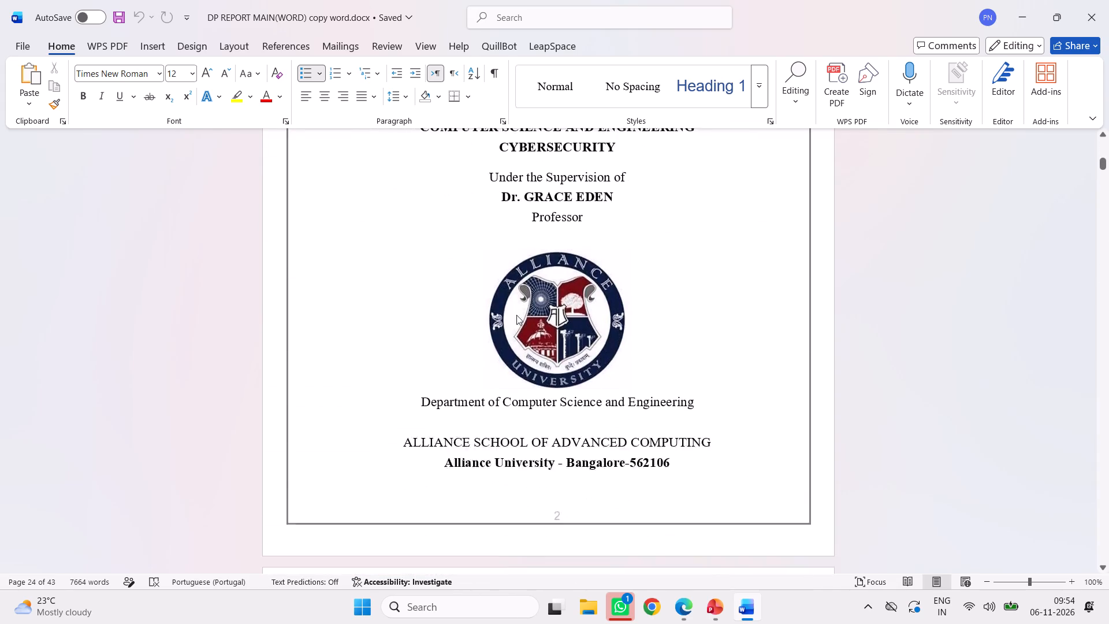
{"action": "scroll", "coordinate": [516, 315], "scroll_direction": "down", "scroll_amount": 9}
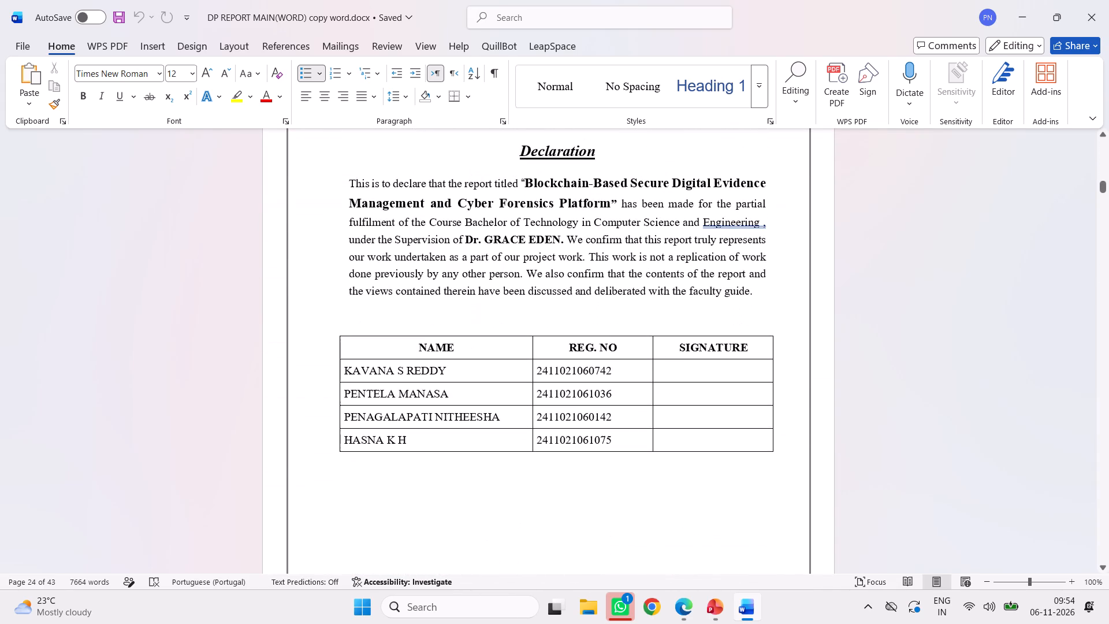
{"action": "scroll", "coordinate": [516, 315], "scroll_direction": "down", "scroll_amount": 14}
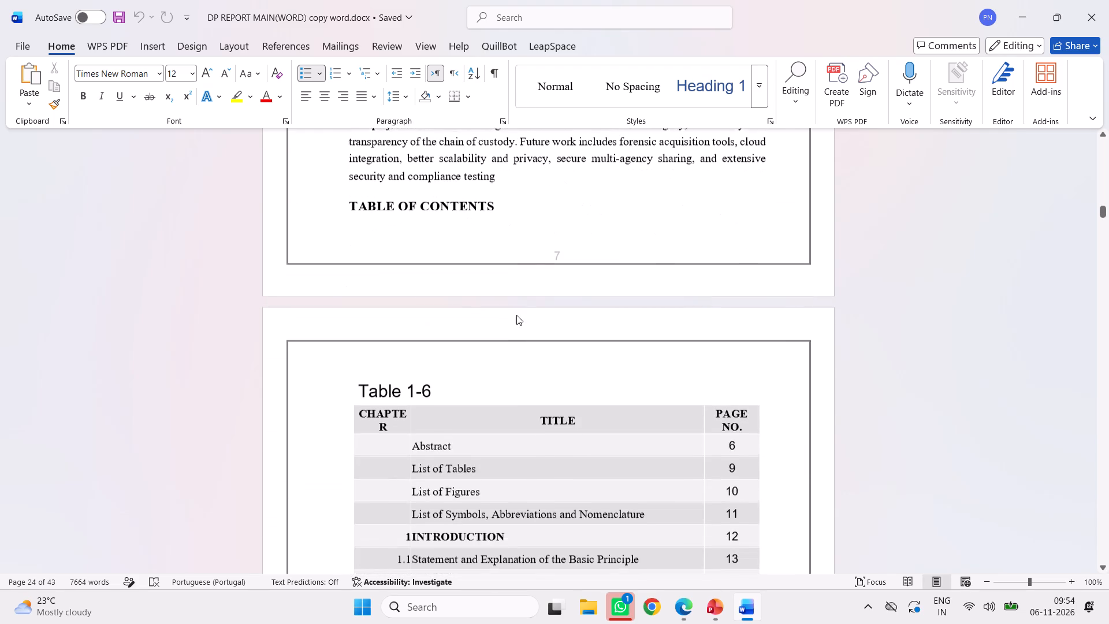
{"action": "scroll", "coordinate": [516, 315], "scroll_direction": "down", "scroll_amount": 1}
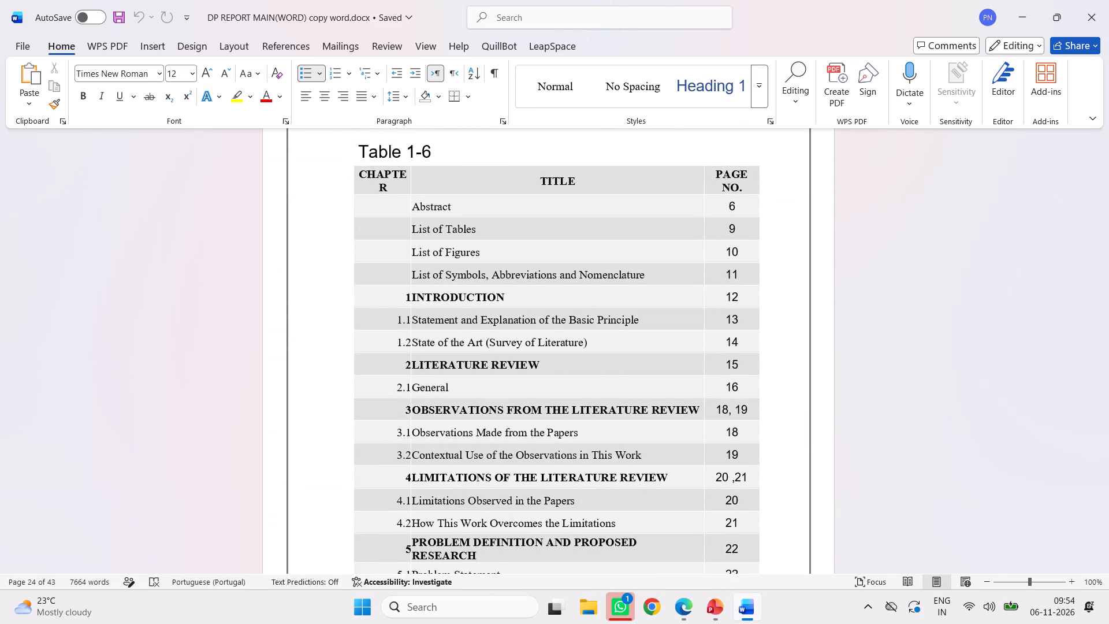
{"action": "scroll", "coordinate": [516, 315], "scroll_direction": "down", "scroll_amount": 1}
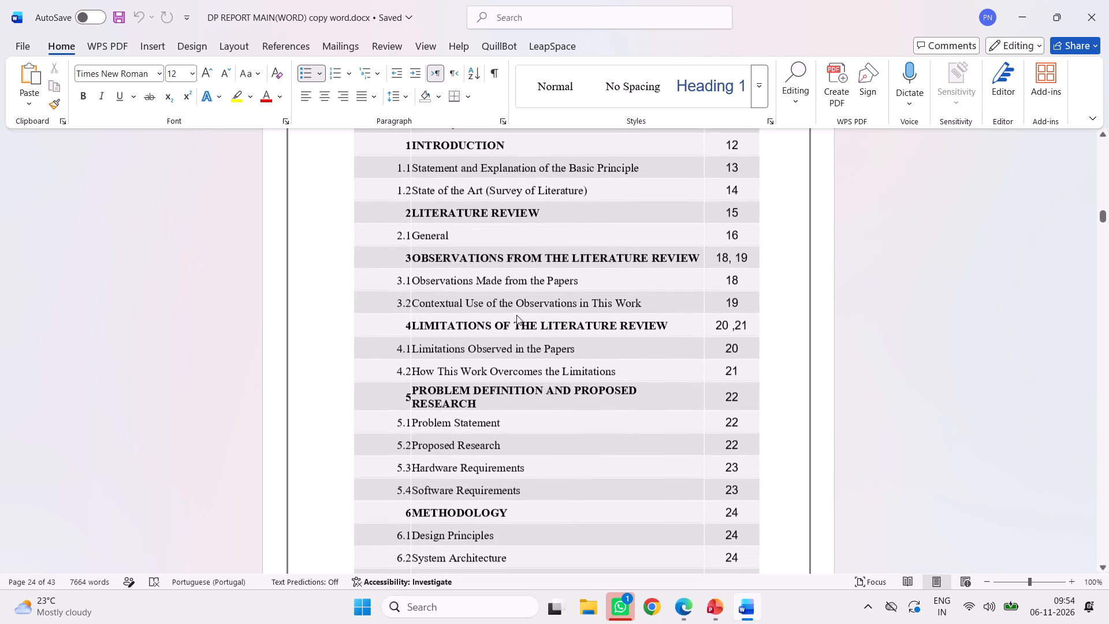
{"action": "scroll", "coordinate": [516, 315], "scroll_direction": "down", "scroll_amount": 2}
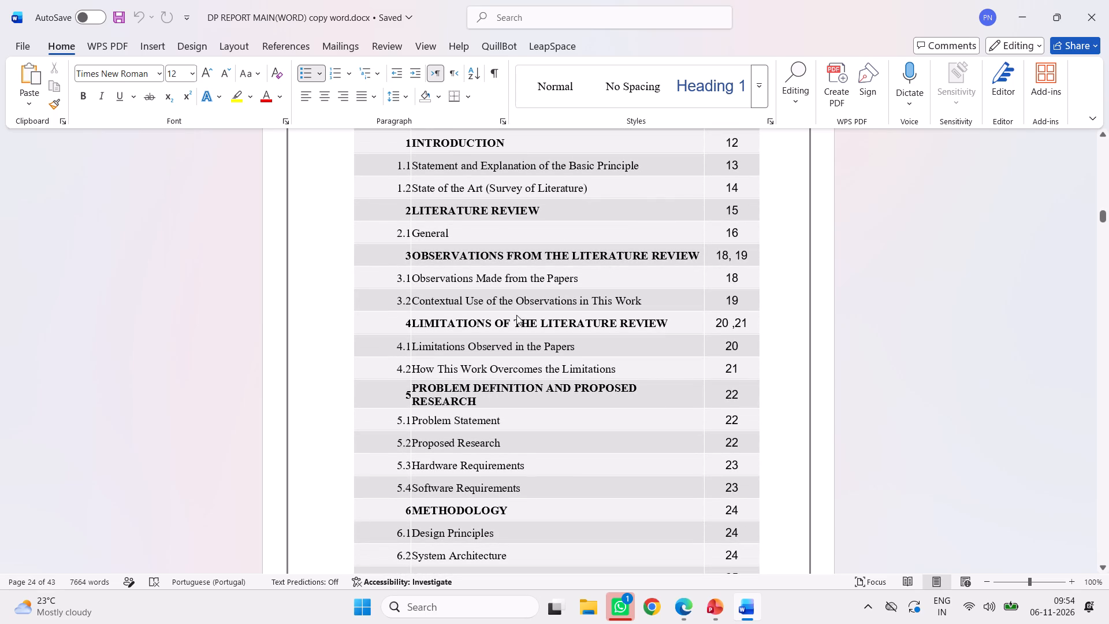
{"action": "scroll", "coordinate": [516, 315], "scroll_direction": "down", "scroll_amount": 1}
Switch to the PowerPoint presentation and review the slides backwards from Proposed Research / Methodology to the title slide, ending on the Agenda slide.
{"action": "left_click", "coordinate": [709, 541]}
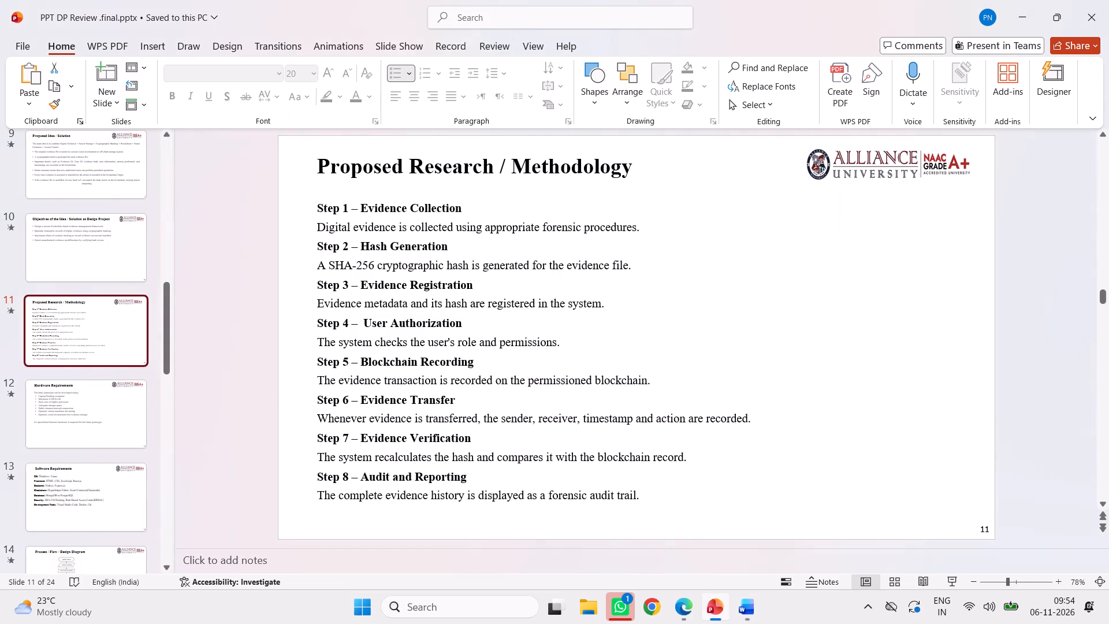
{"action": "left_click", "coordinate": [73, 221]}
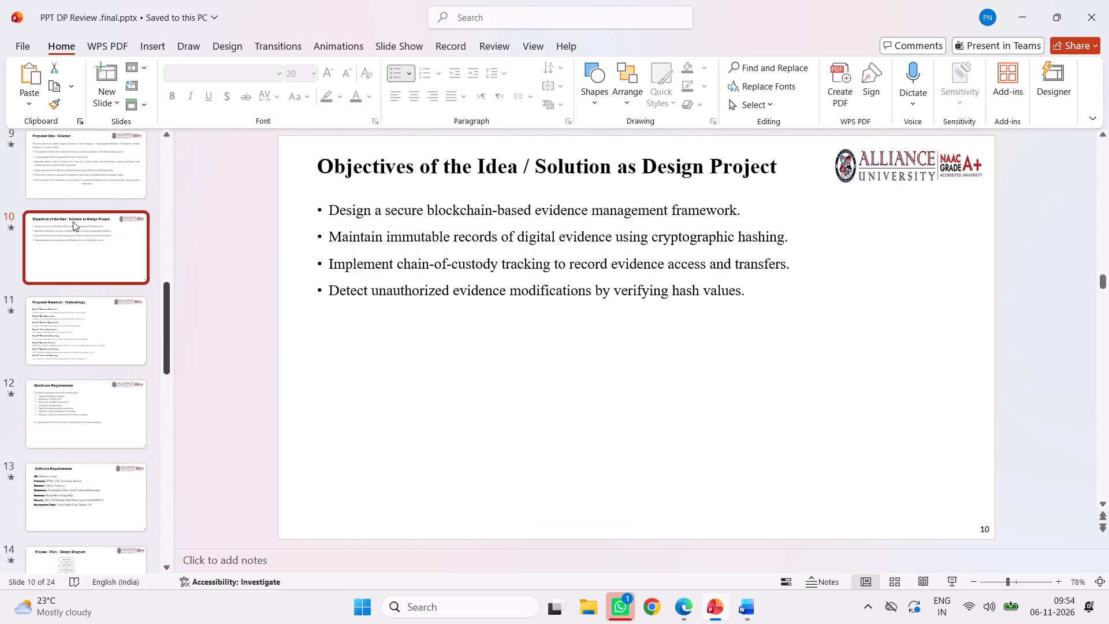
{"action": "left_click", "coordinate": [96, 142]}
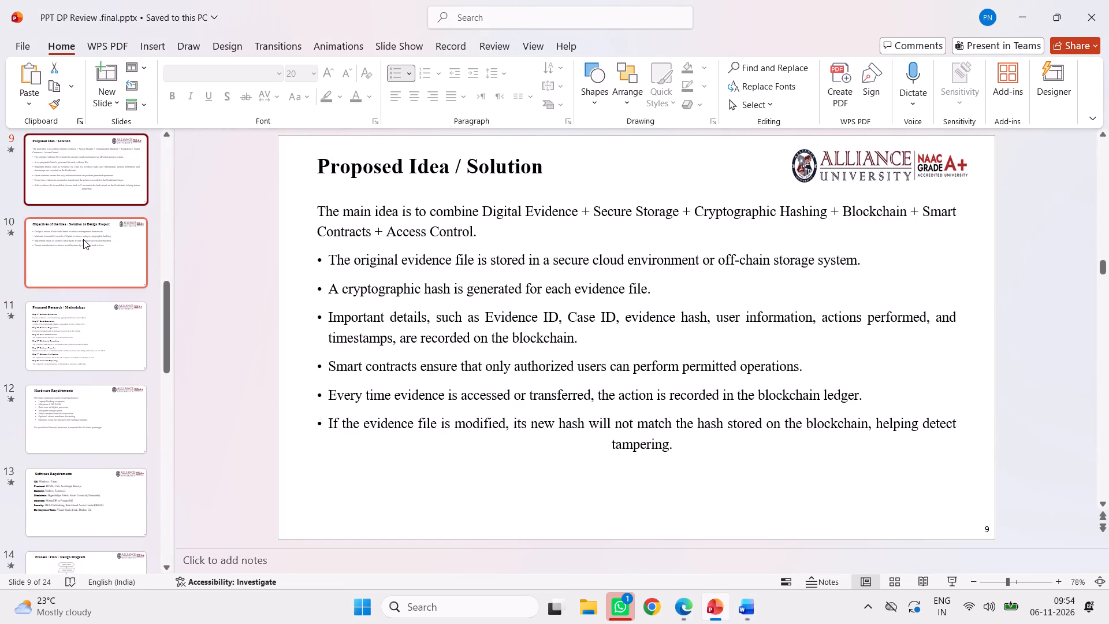
{"action": "scroll", "coordinate": [83, 239], "scroll_direction": "up", "scroll_amount": 1}
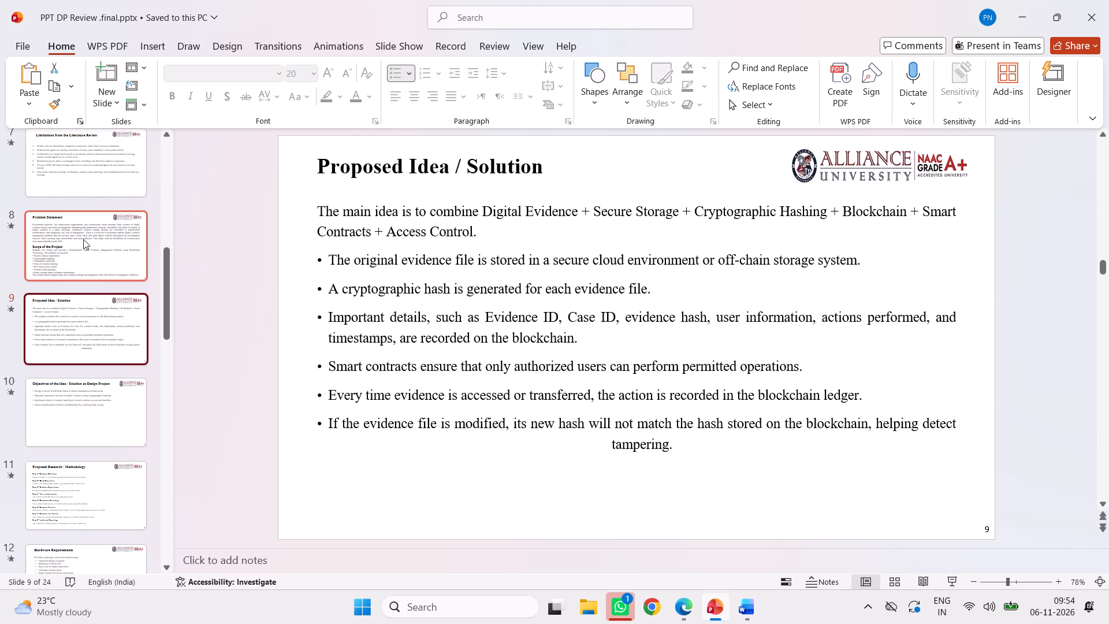
{"action": "key", "text": "Up"}
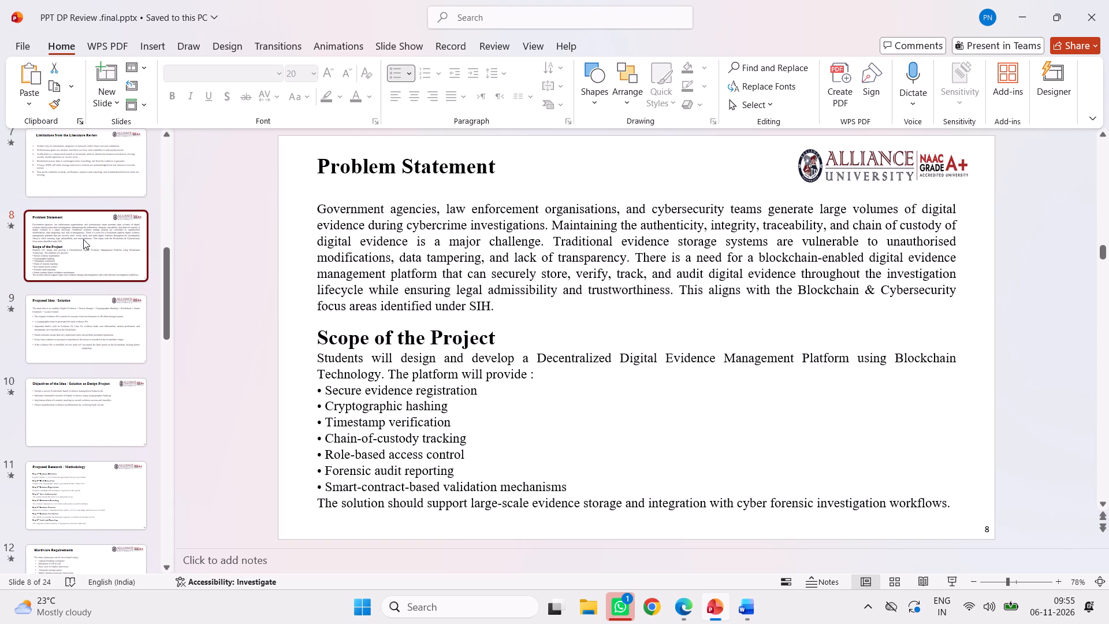
{"action": "key", "text": "Up"}
{"action": "key", "text": "Up"}
{"action": "key", "text": "Up"}
{"action": "key", "text": "Up"}
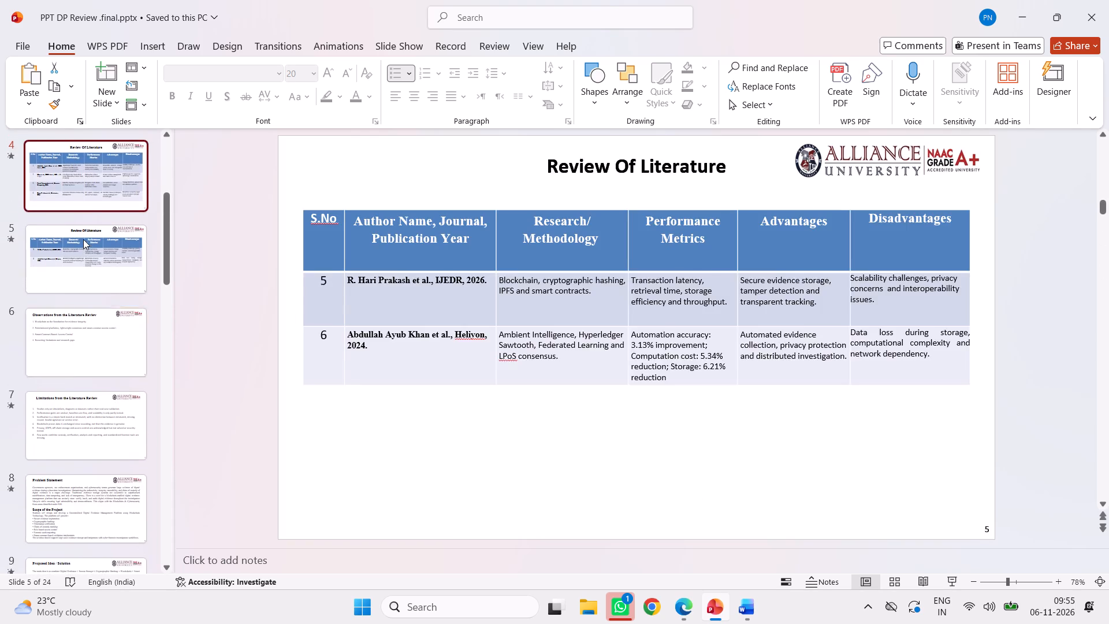
{"action": "key", "text": "Up"}
{"action": "key", "text": "Up"}
{"action": "key", "text": "Up"}
{"action": "key", "text": "Up"}
{"action": "key", "text": "Down"}
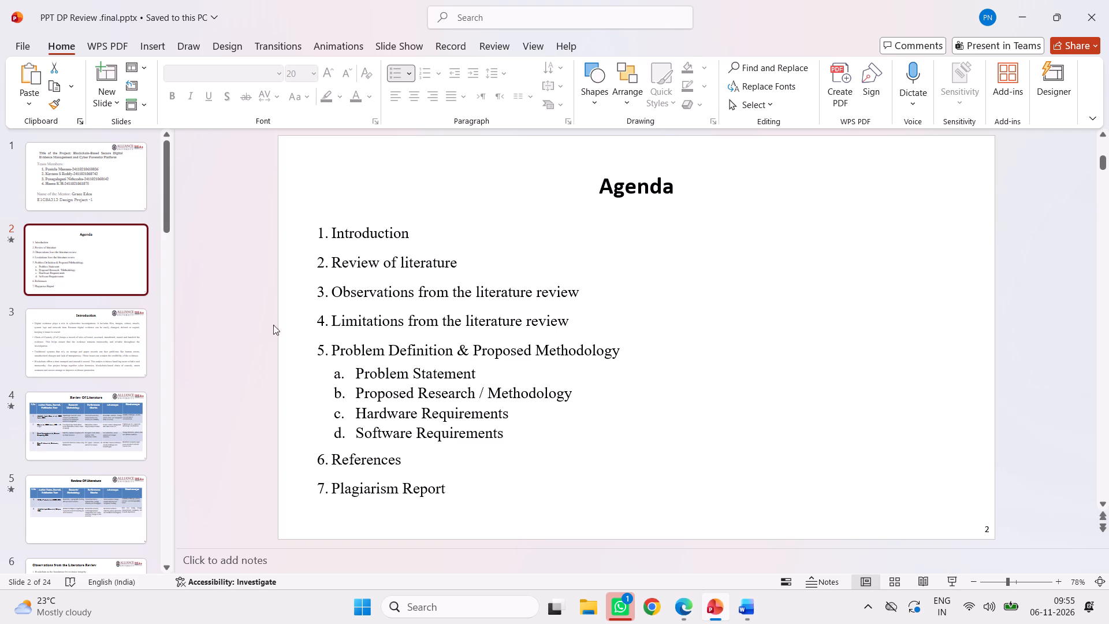
Place the text cursor at the end of agenda item 4, Limitations from the literature review, on slide 2.
{"action": "left_click", "coordinate": [571, 321]}
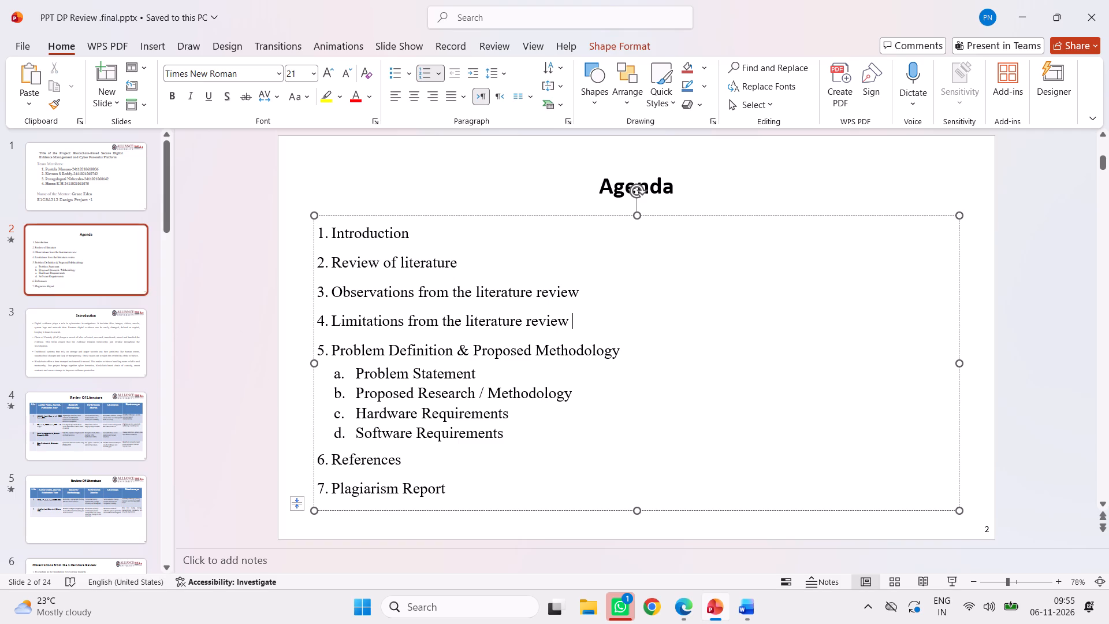
{"action": "left_click", "coordinate": [581, 292]}
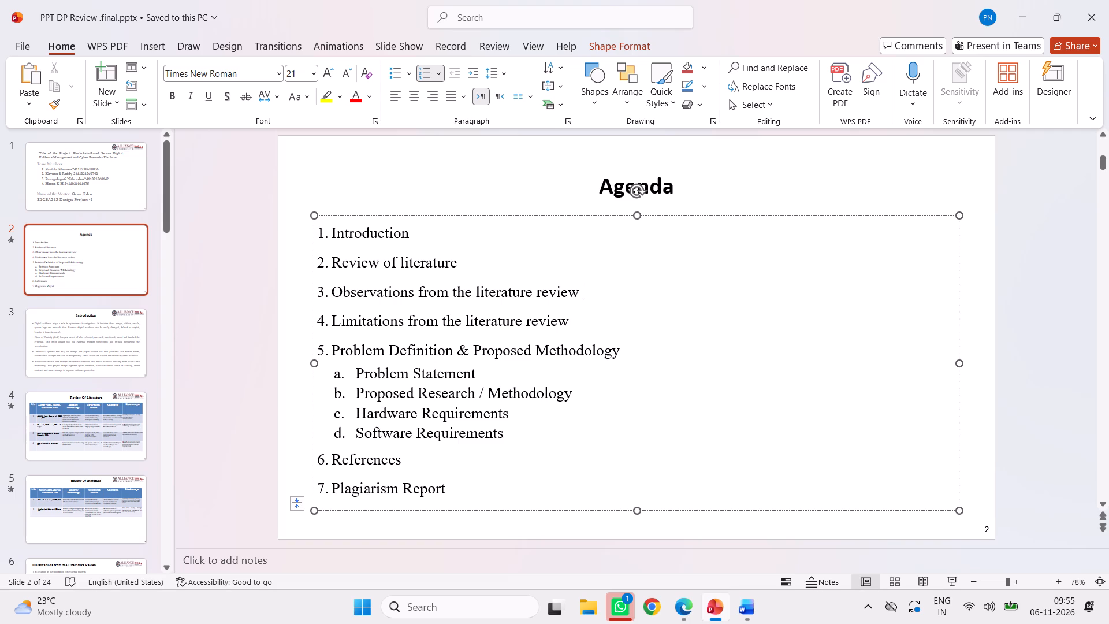
{"action": "left_click", "coordinate": [575, 323]}
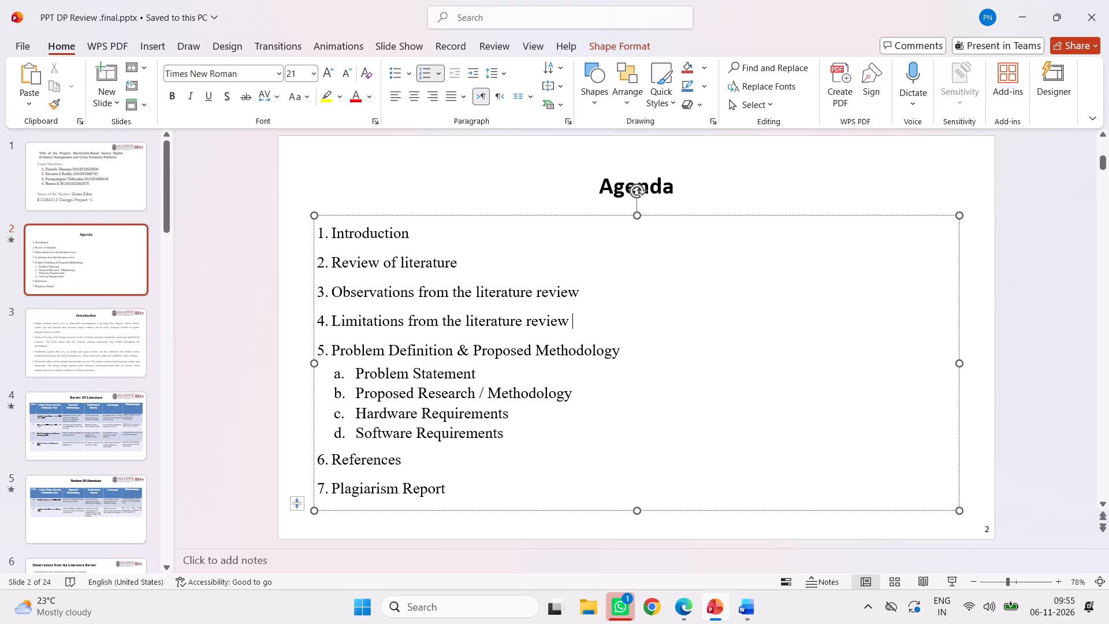
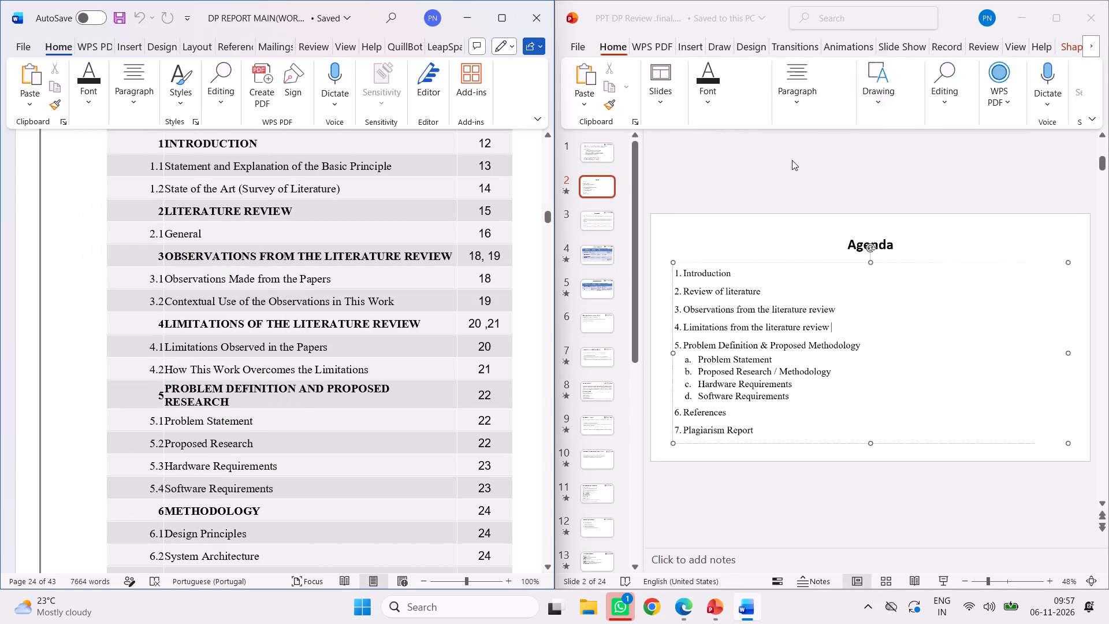
Compare the report's table of contents for chapters 1 to 6 with the Agenda, Introduction and Review Of Literature slides.
{"action": "scroll", "coordinate": [330, 300], "scroll_direction": "up", "scroll_amount": 1}
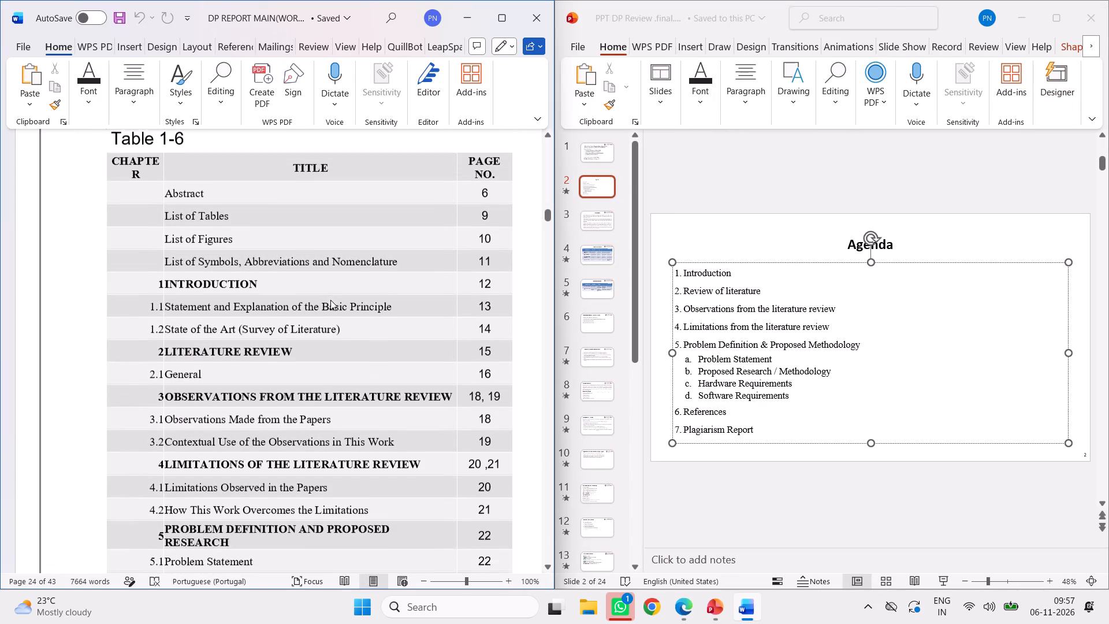
{"action": "scroll", "coordinate": [330, 300], "scroll_direction": "up", "scroll_amount": 1}
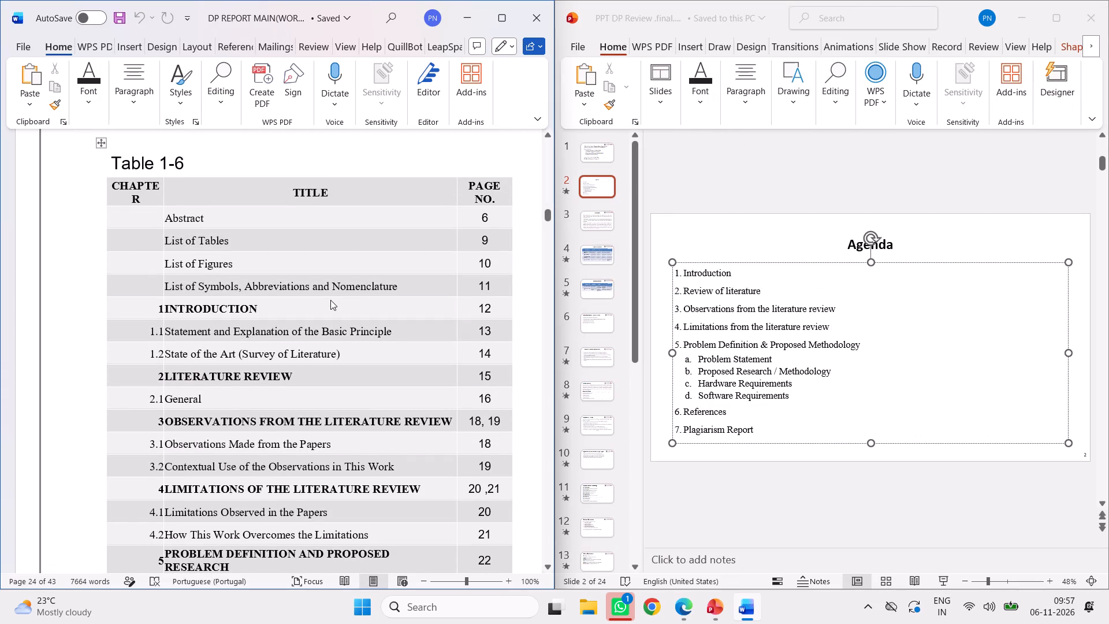
{"action": "scroll", "coordinate": [330, 300], "scroll_direction": "down", "scroll_amount": 2}
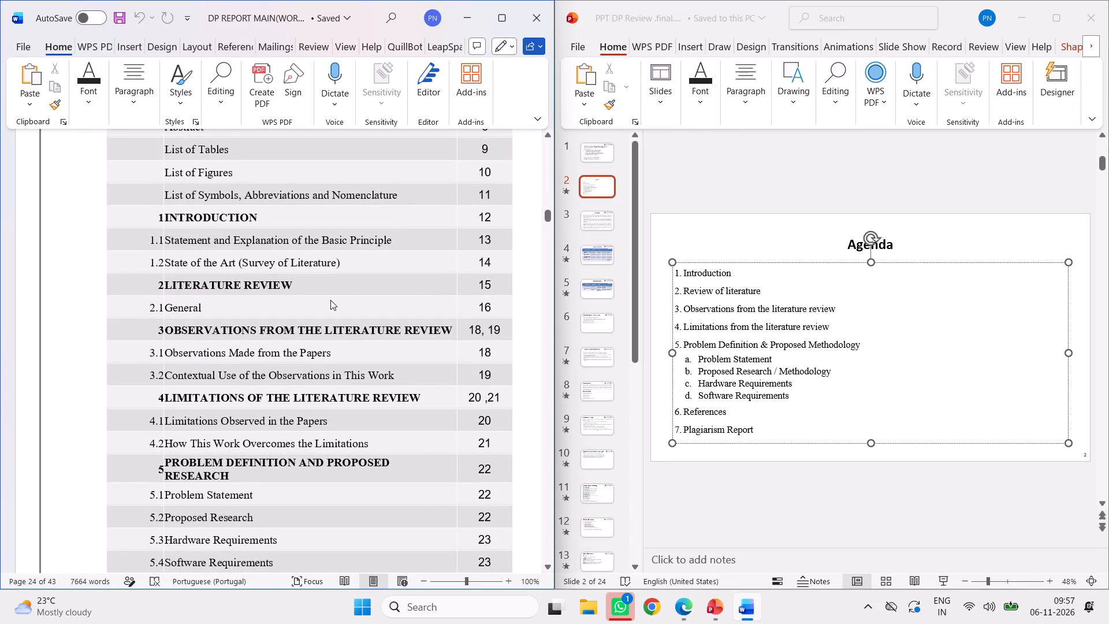
{"action": "scroll", "coordinate": [330, 300], "scroll_direction": "down", "scroll_amount": 1}
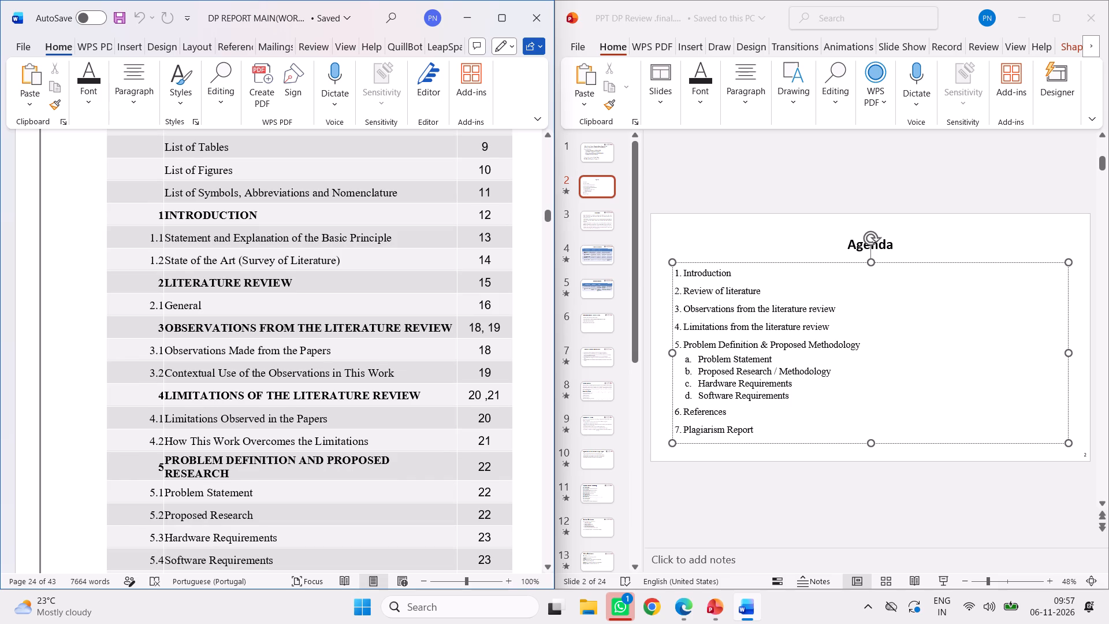
{"action": "left_click", "coordinate": [600, 227]}
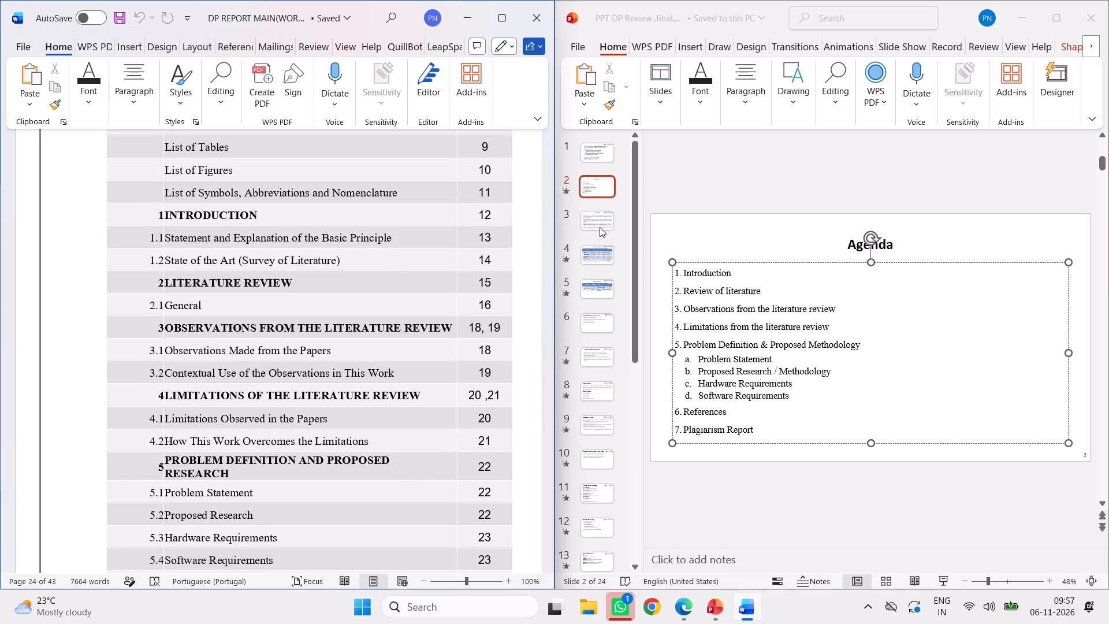
{"action": "left_click", "coordinate": [600, 227]}
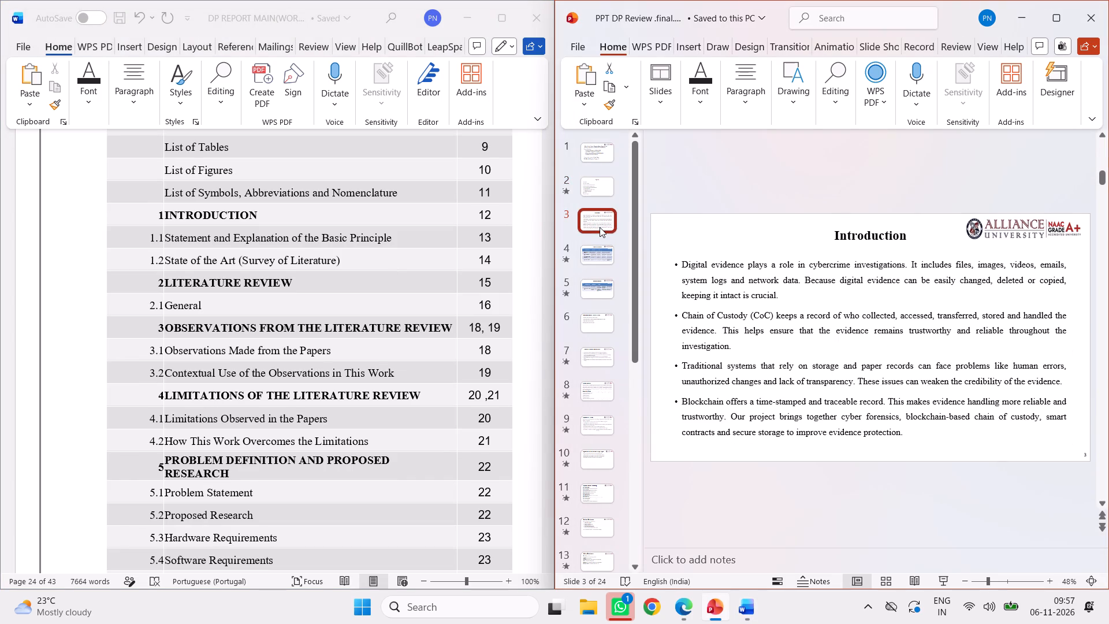
{"action": "left_click", "coordinate": [597, 249]}
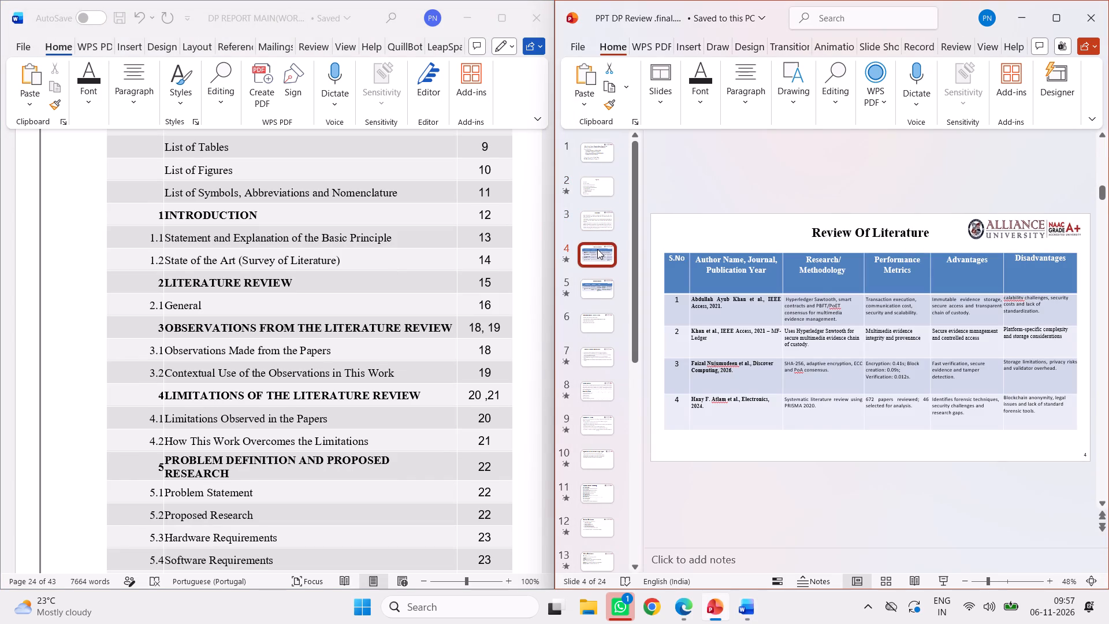
{"action": "left_click", "coordinate": [596, 294]}
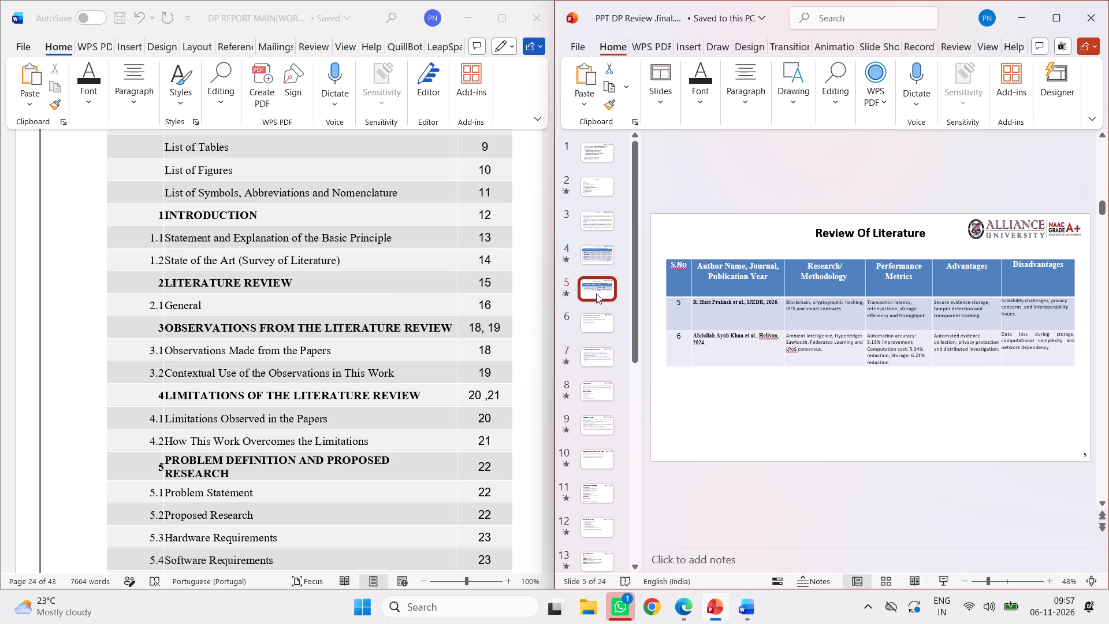
{"action": "left_click", "coordinate": [608, 182]}
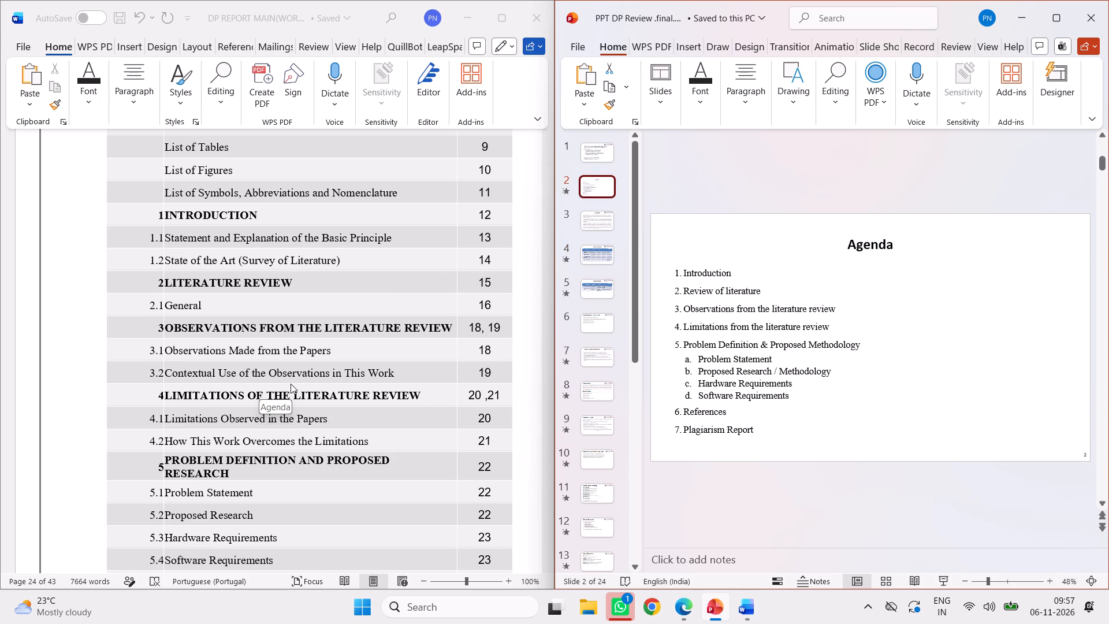
{"action": "scroll", "coordinate": [291, 384], "scroll_direction": "down", "scroll_amount": 2}
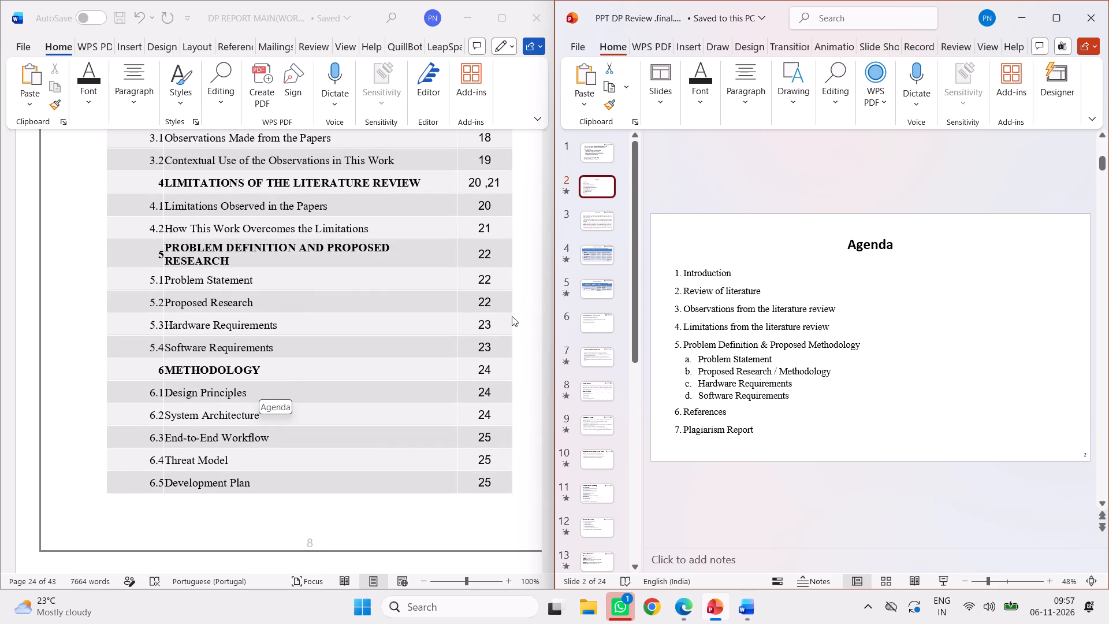
Review slides 7 to 10, from Limitations from the Literature Review to Objectives of the Idea / Solution, beside the contents table.
{"action": "left_click", "coordinate": [588, 360]}
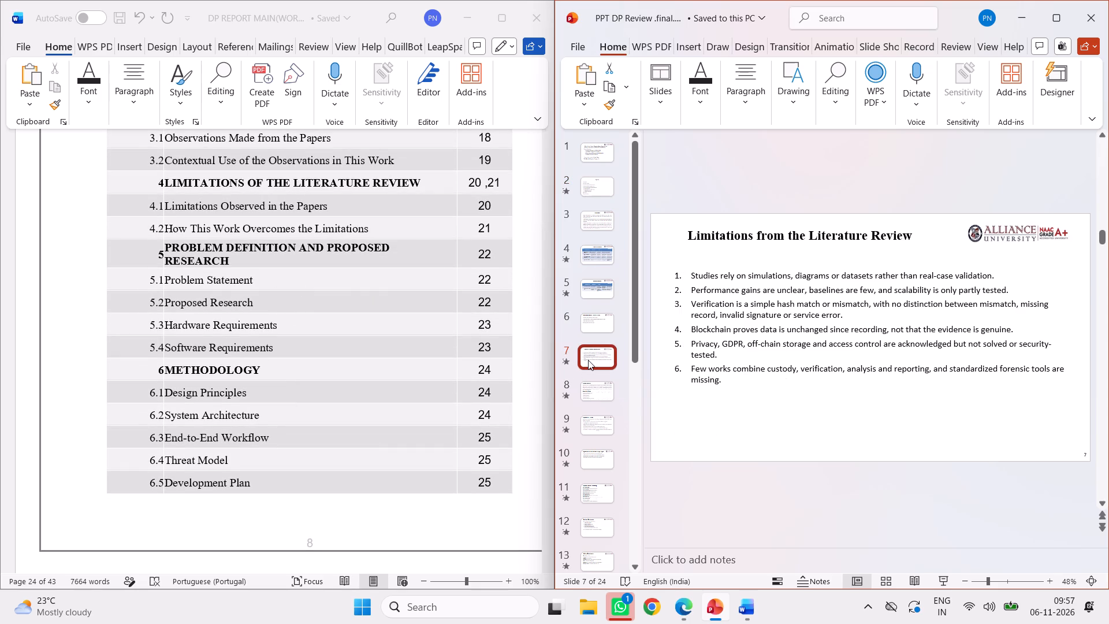
{"action": "key", "text": "Down"}
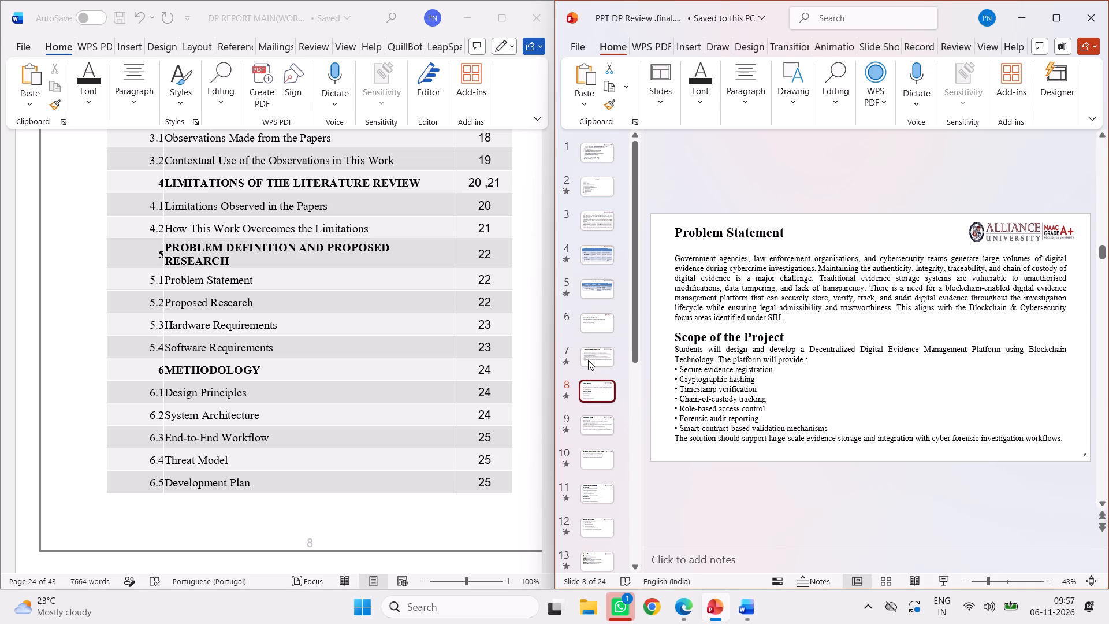
{"action": "key", "text": "Down"}
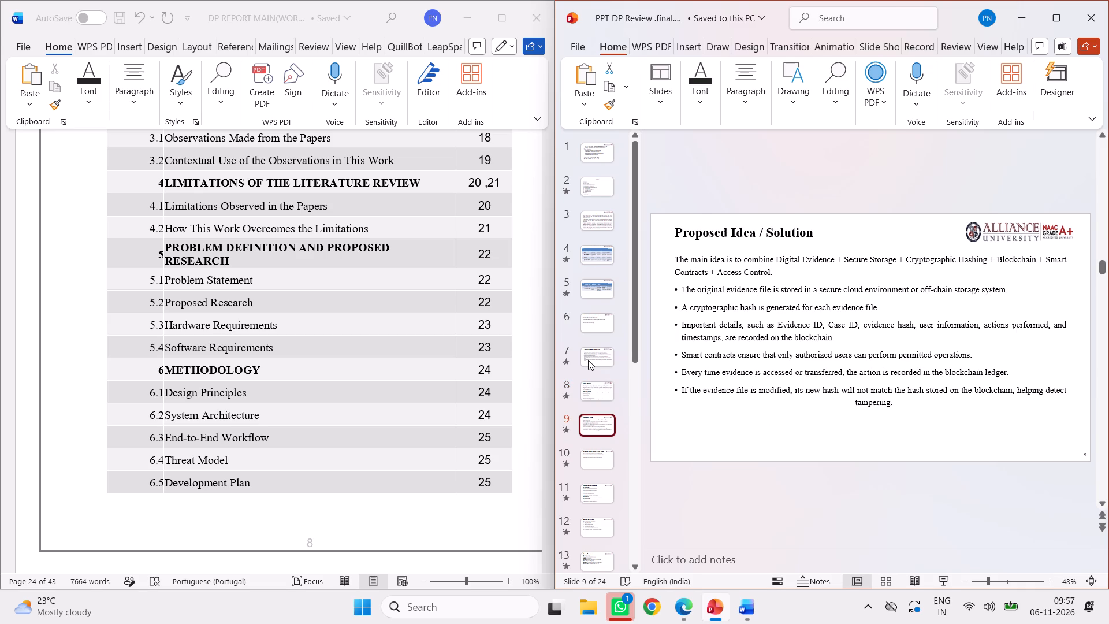
{"action": "key", "text": "Down"}
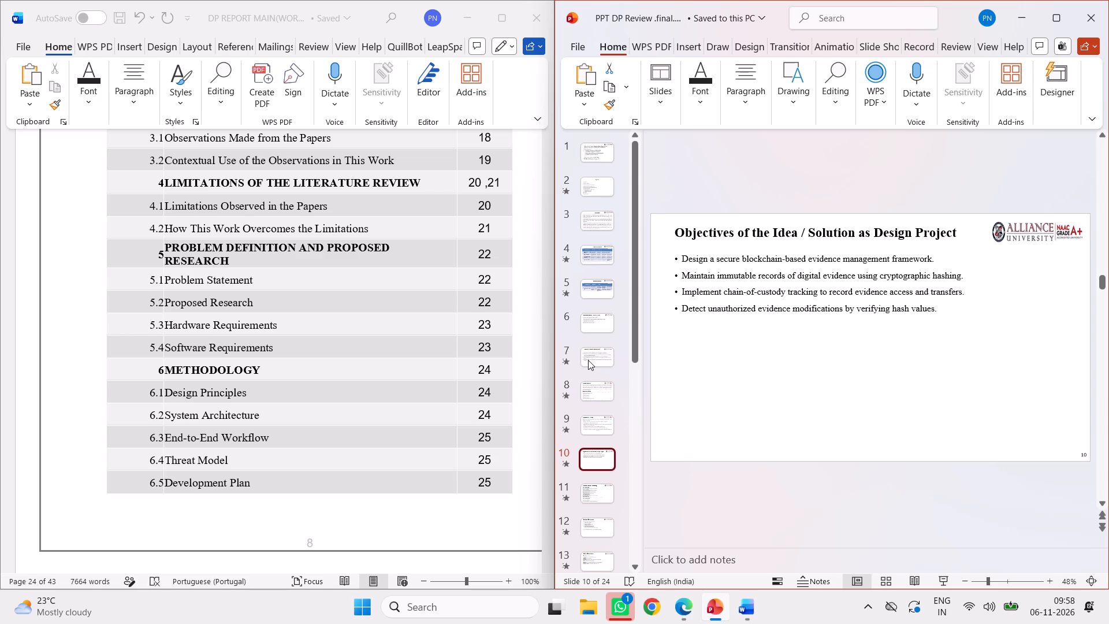
{"action": "scroll", "coordinate": [607, 389], "scroll_direction": "down", "scroll_amount": 1}
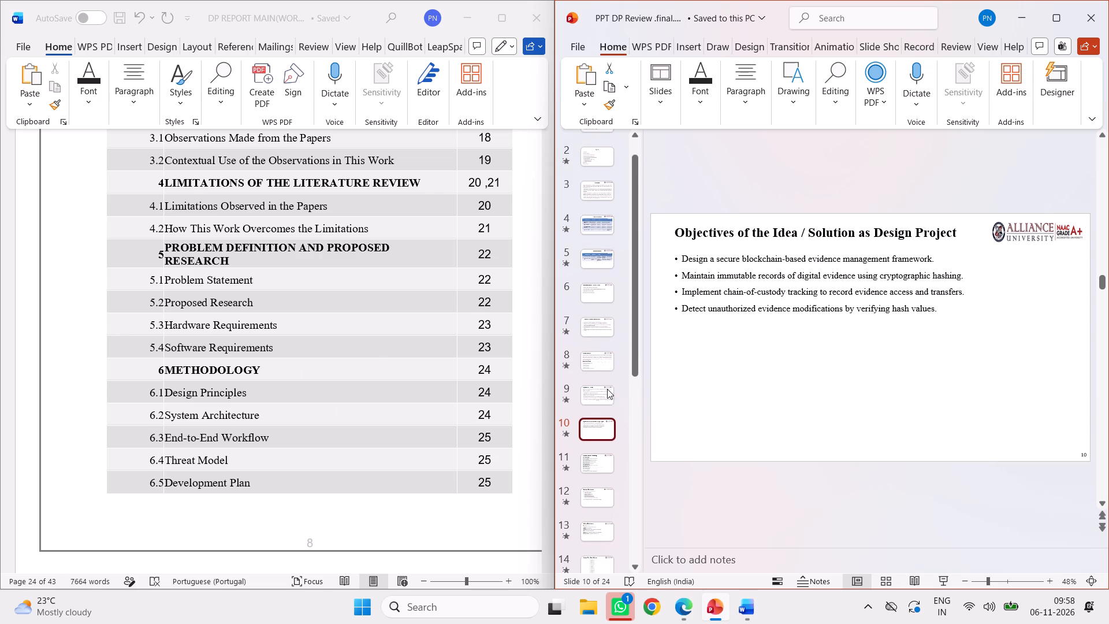
{"action": "scroll", "coordinate": [597, 351], "scroll_direction": "down", "scroll_amount": 1}
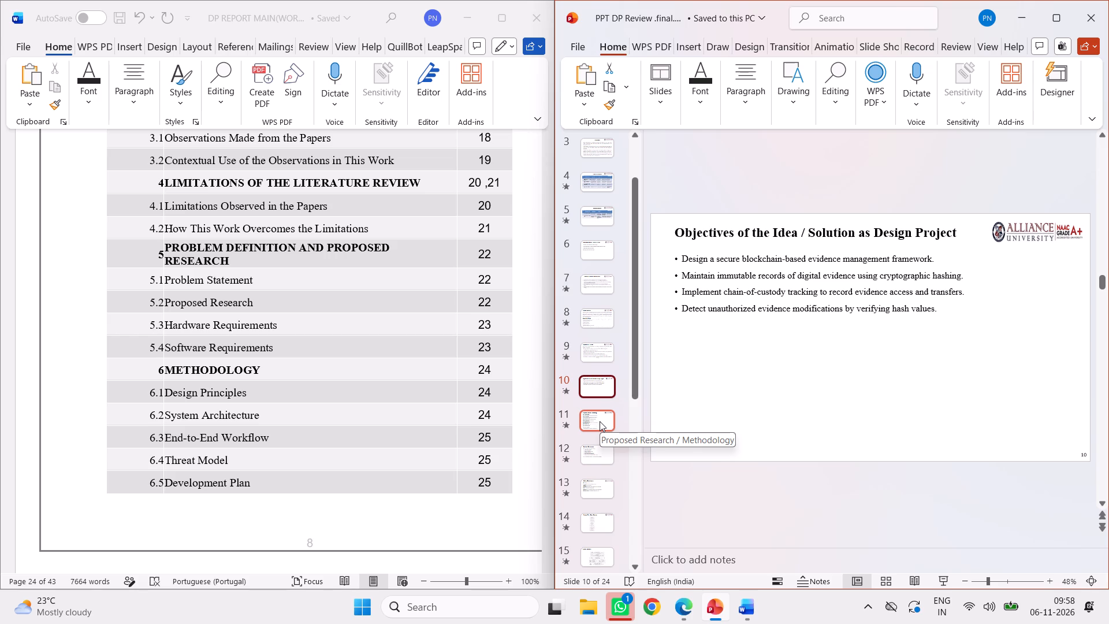
Compare slide 11, Proposed Research / Methodology, with the eight steps in the report's section 5.2, Proposed Research.
{"action": "left_click", "coordinate": [600, 421]}
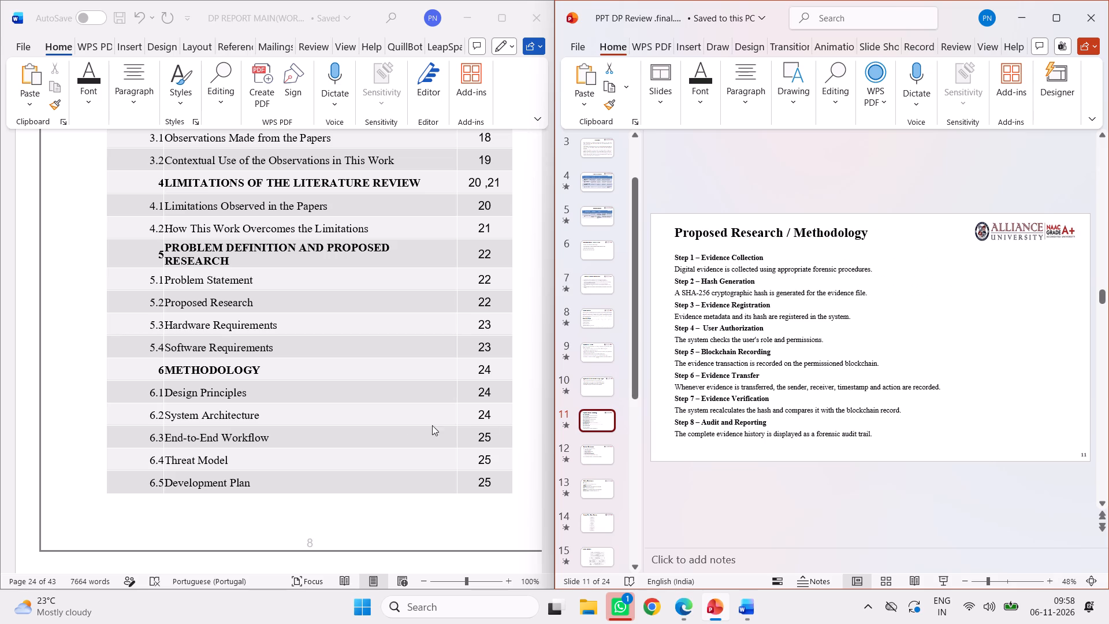
{"action": "scroll", "coordinate": [389, 431], "scroll_direction": "down", "scroll_amount": 8}
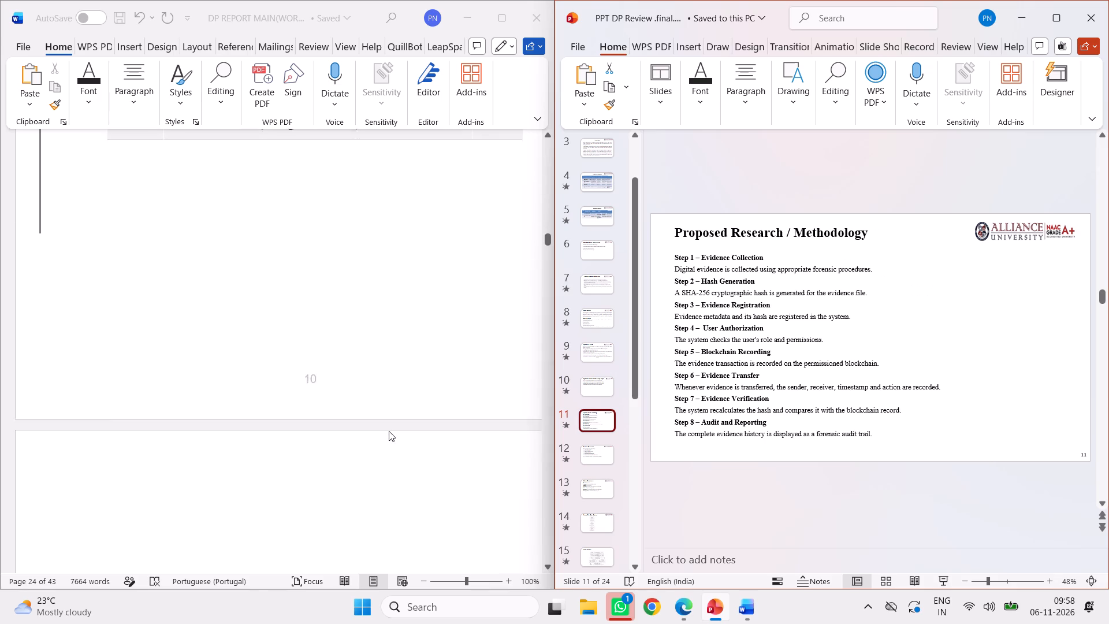
{"action": "scroll", "coordinate": [389, 431], "scroll_direction": "down", "scroll_amount": 4}
{"action": "scroll", "coordinate": [389, 431], "scroll_direction": "down", "scroll_amount": 20}
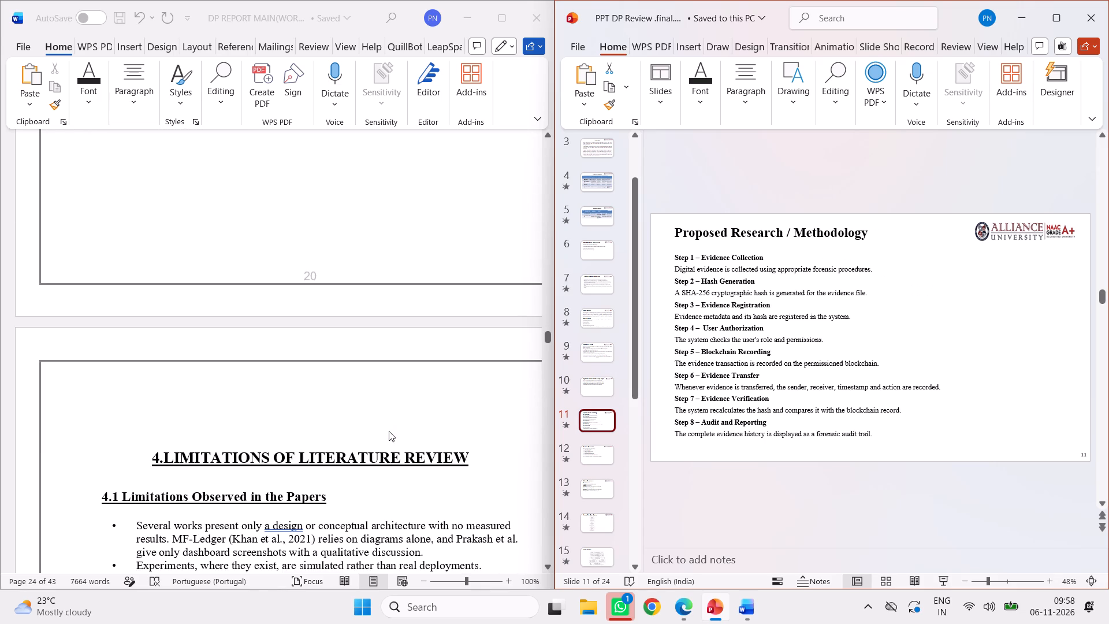
{"action": "scroll", "coordinate": [389, 431], "scroll_direction": "down", "scroll_amount": 7}
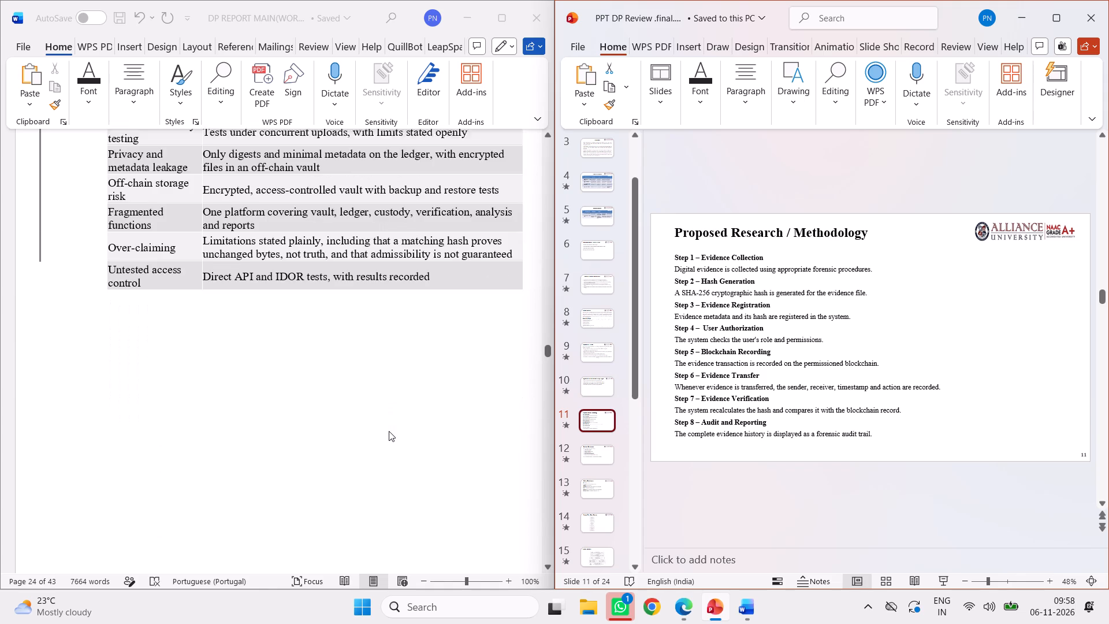
{"action": "scroll", "coordinate": [389, 431], "scroll_direction": "down", "scroll_amount": 4}
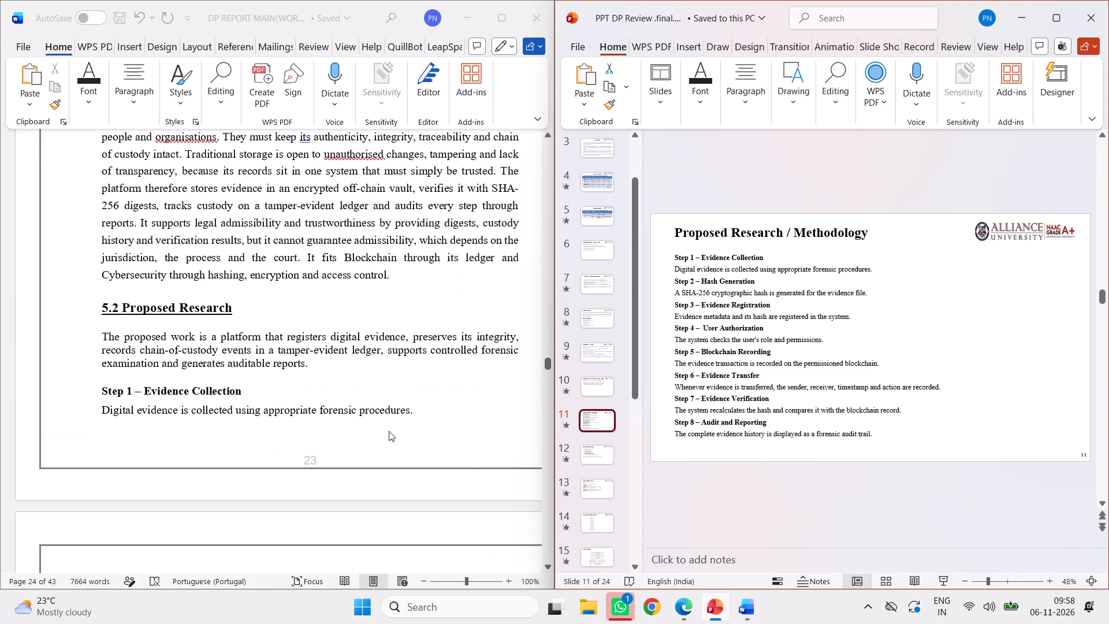
{"action": "scroll", "coordinate": [389, 431], "scroll_direction": "down", "scroll_amount": 1}
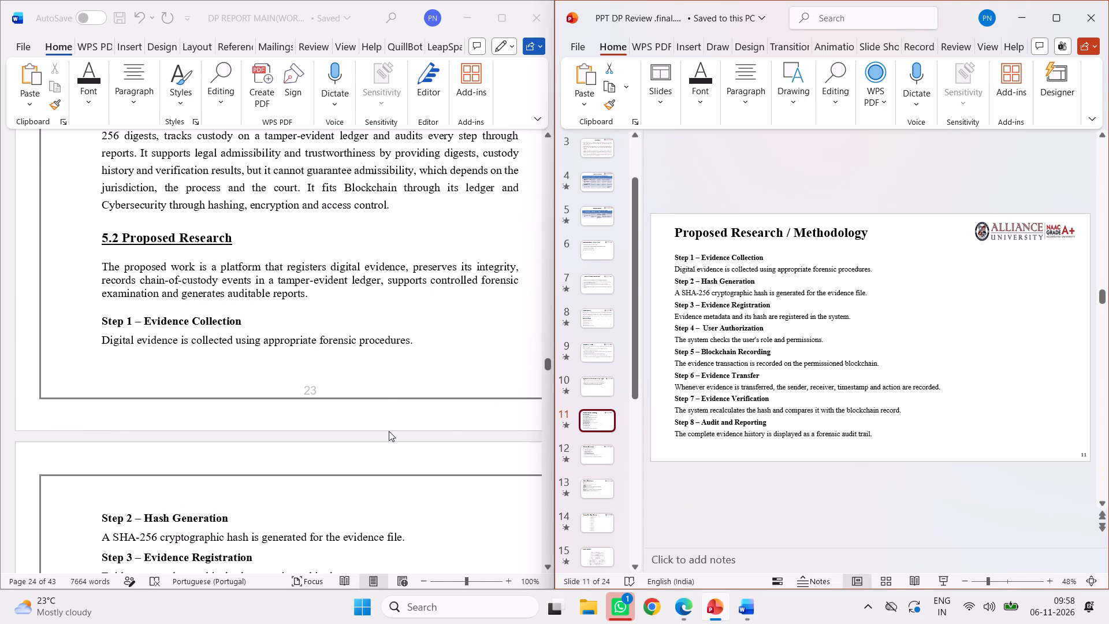
{"action": "scroll", "coordinate": [389, 431], "scroll_direction": "down", "scroll_amount": 2}
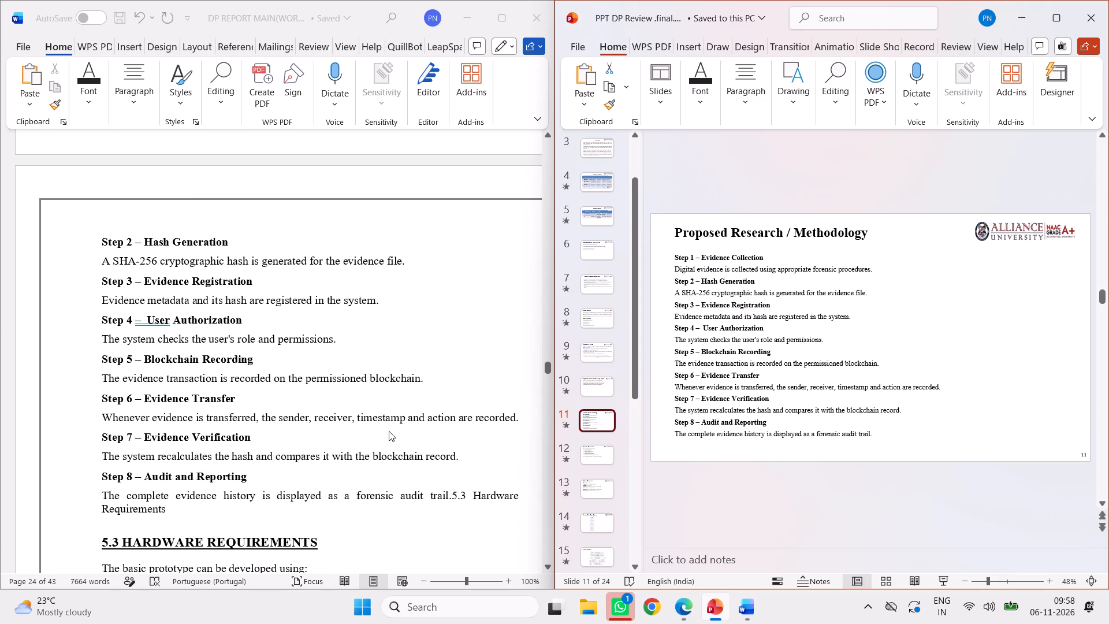
{"action": "scroll", "coordinate": [389, 431], "scroll_direction": "down", "scroll_amount": 1}
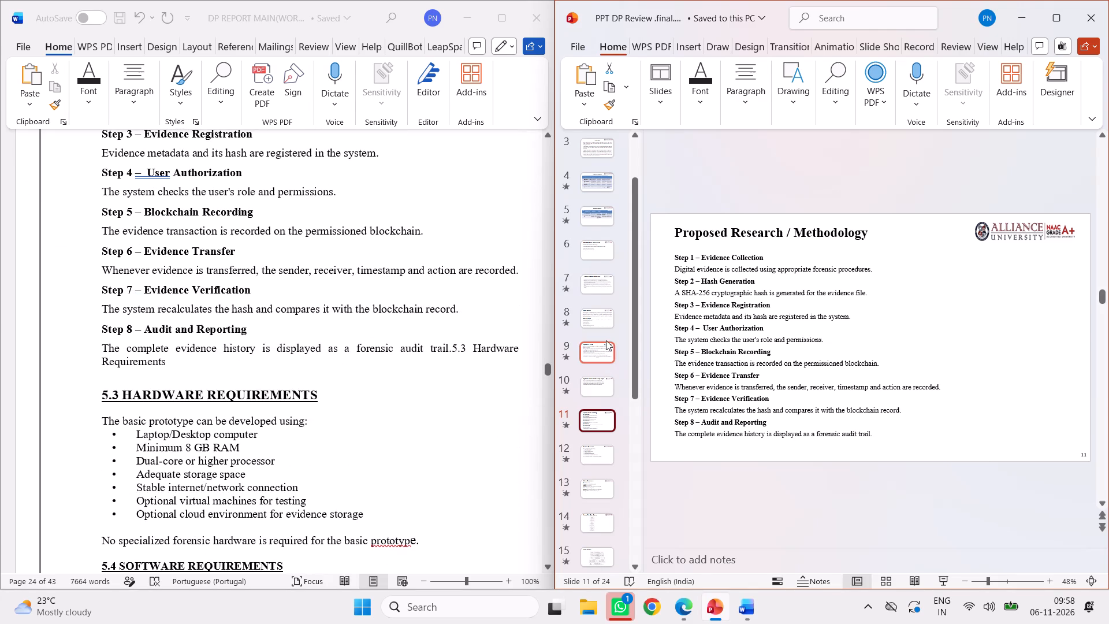
Compare the Hardware Requirements and Software Requirements slides with sections 5.3 and 5.4 of the report.
{"action": "left_click", "coordinate": [596, 455]}
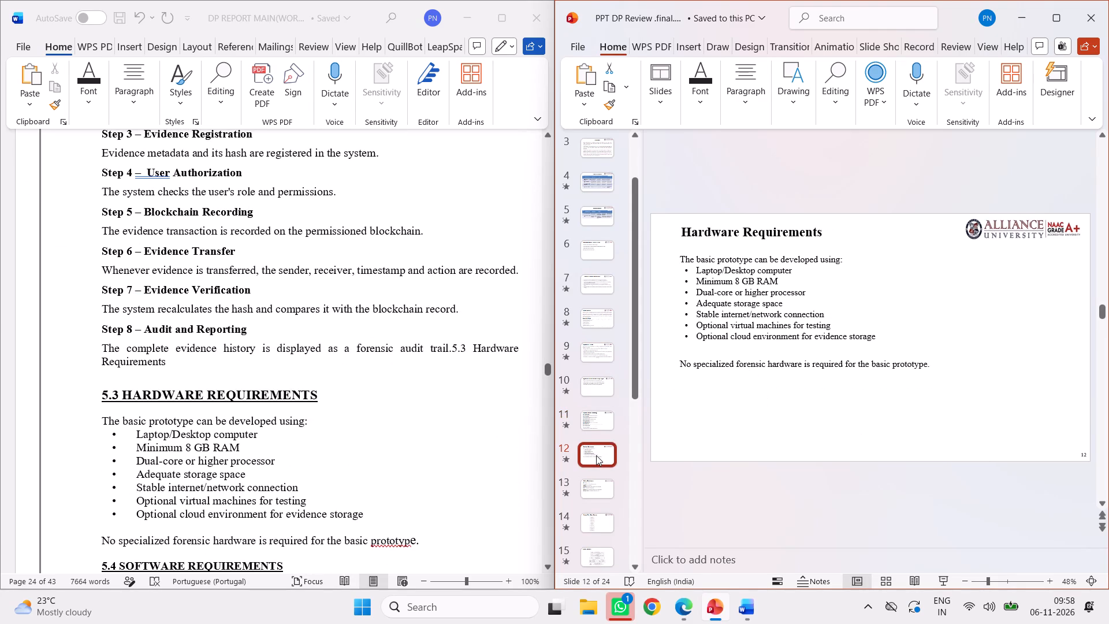
{"action": "scroll", "coordinate": [396, 402], "scroll_direction": "down", "scroll_amount": 1}
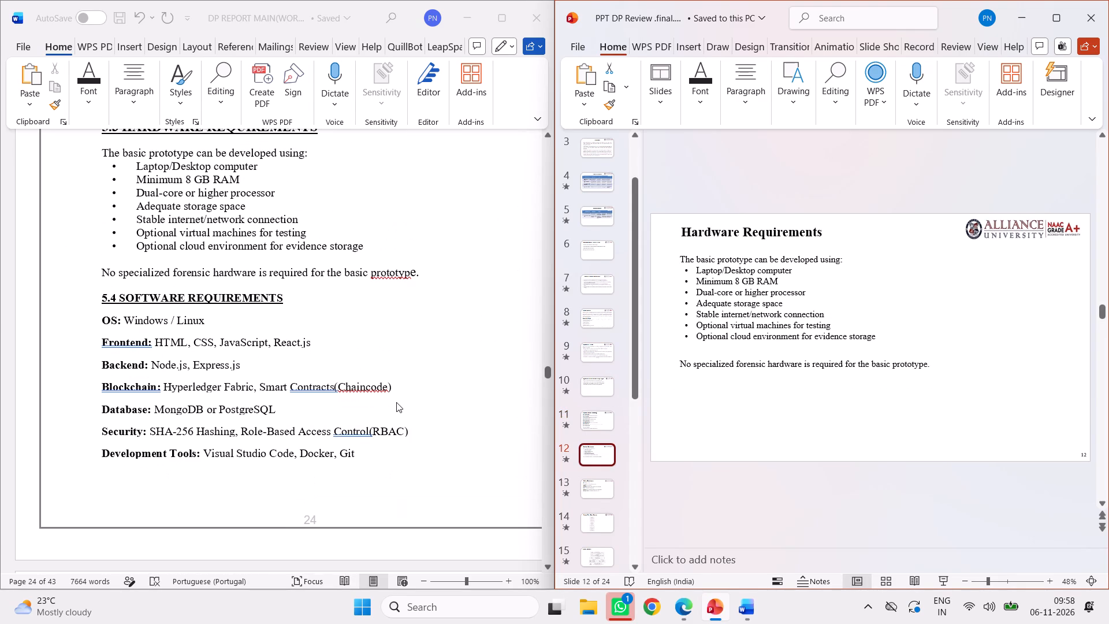
{"action": "scroll", "coordinate": [396, 402], "scroll_direction": "down", "scroll_amount": 1}
{"action": "left_click", "coordinate": [602, 493]}
{"action": "scroll", "coordinate": [412, 389], "scroll_direction": "down", "scroll_amount": 1}
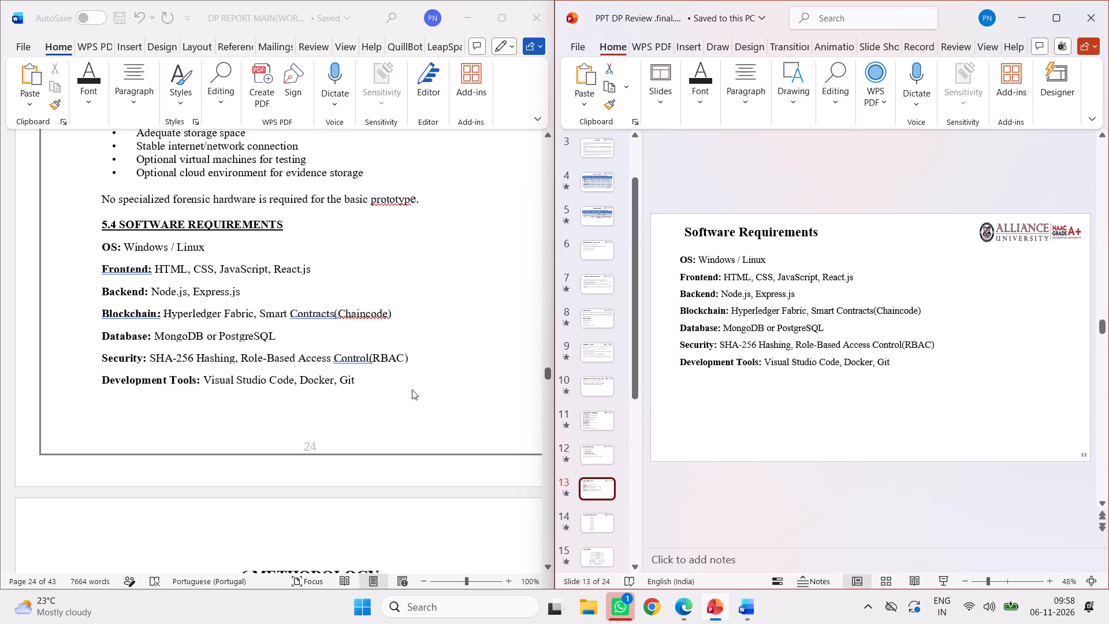
Compare the Process / Flow / Design Diagram and System Architecture slides with the report's section 6.2, System Architecture.
{"action": "scroll", "coordinate": [412, 389], "scroll_direction": "down", "scroll_amount": 2}
{"action": "scroll", "coordinate": [412, 389], "scroll_direction": "up", "scroll_amount": 1}
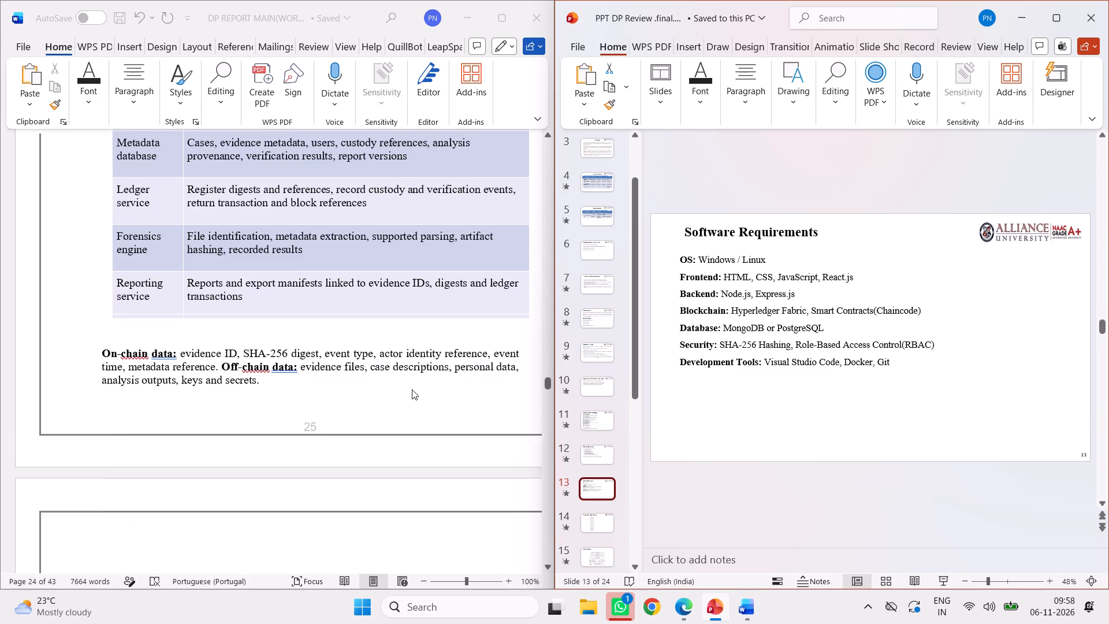
{"action": "scroll", "coordinate": [412, 389], "scroll_direction": "up", "scroll_amount": 3}
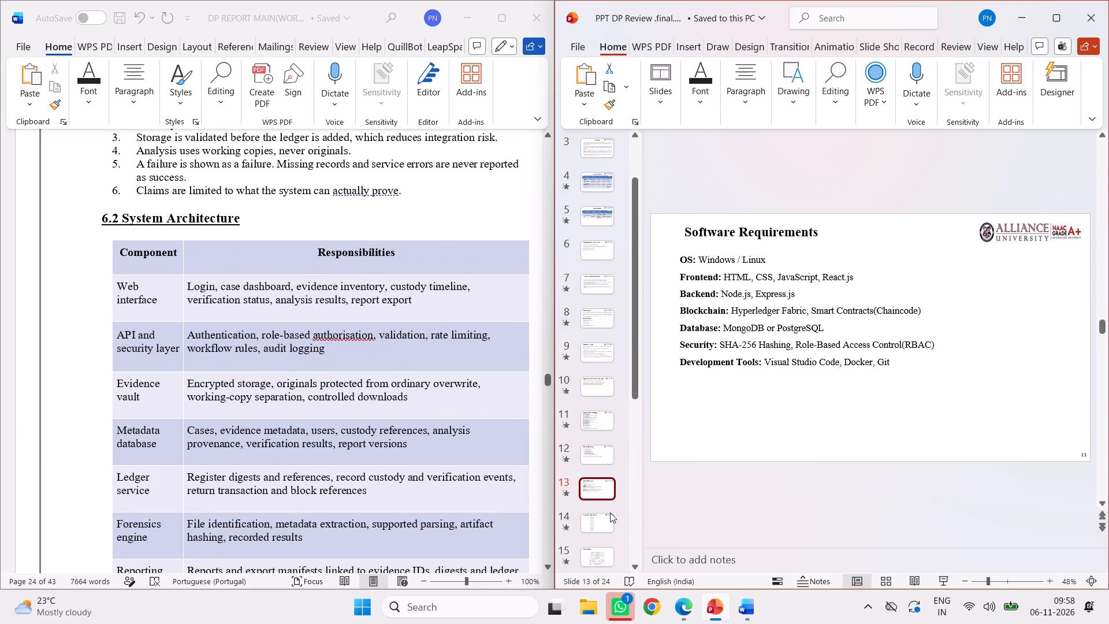
{"action": "left_click", "coordinate": [601, 523]}
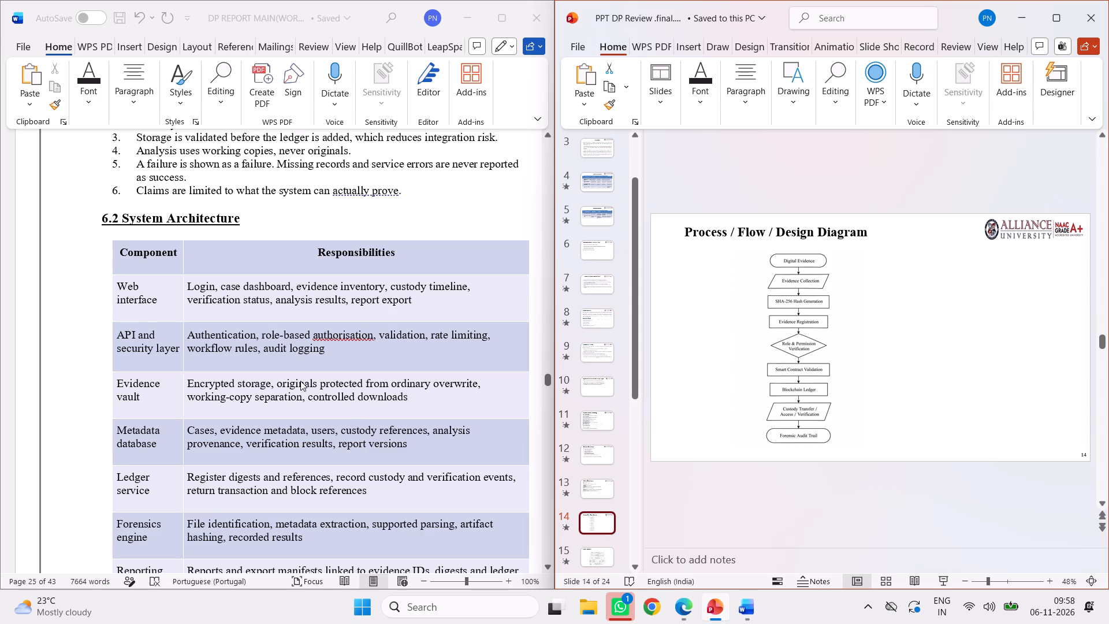
{"action": "scroll", "coordinate": [300, 381], "scroll_direction": "down", "scroll_amount": 3}
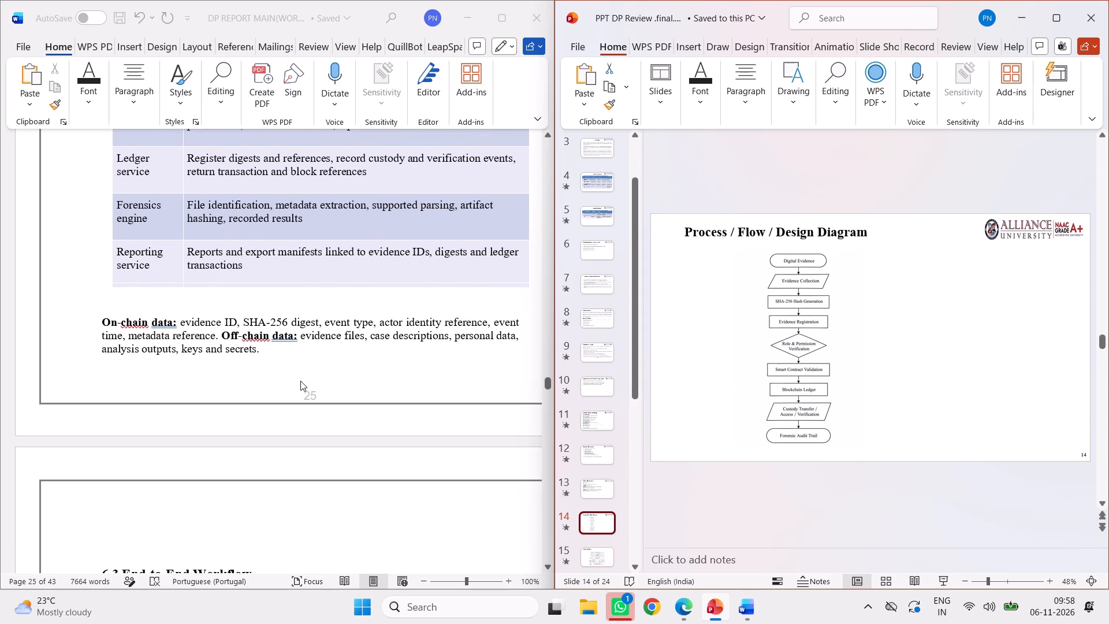
{"action": "scroll", "coordinate": [300, 381], "scroll_direction": "up", "scroll_amount": 2}
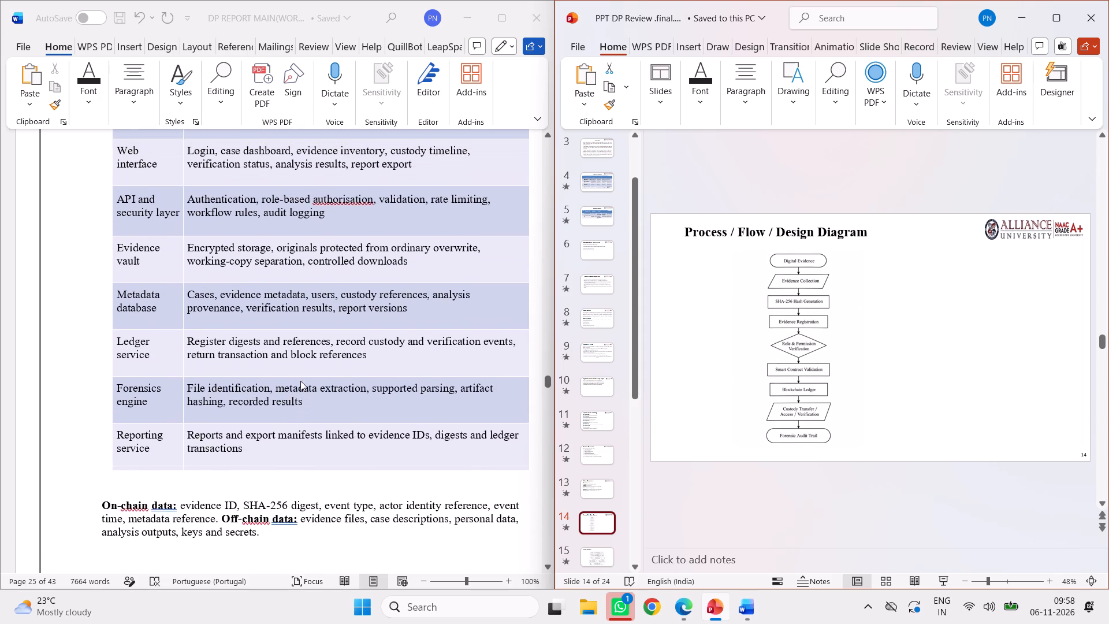
{"action": "scroll", "coordinate": [300, 381], "scroll_direction": "up", "scroll_amount": 1}
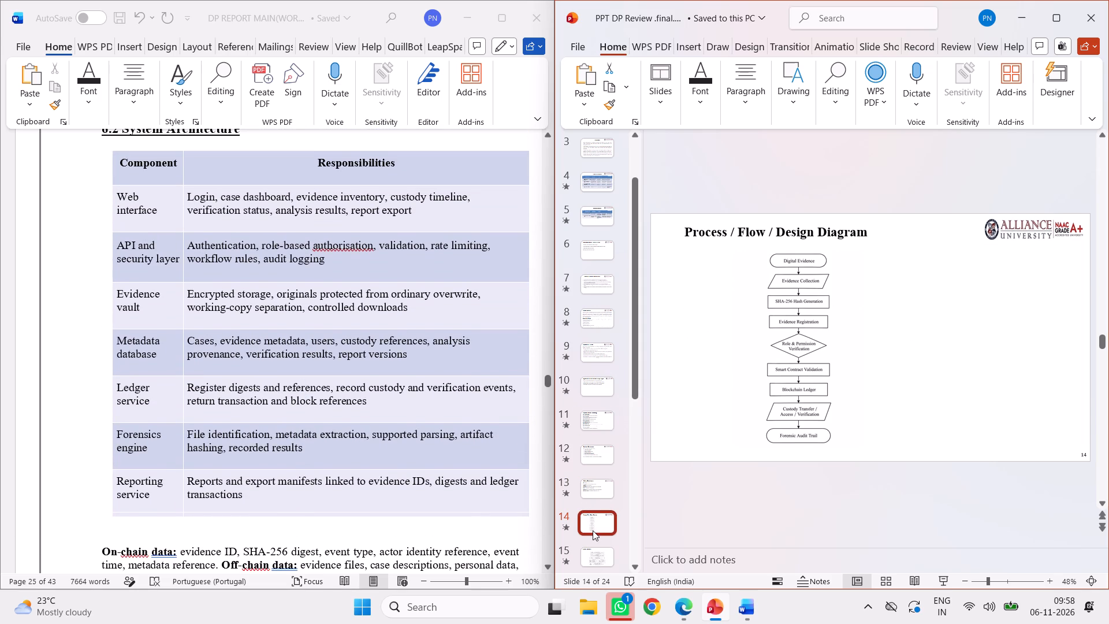
{"action": "scroll", "coordinate": [593, 530], "scroll_direction": "down", "scroll_amount": 1}
{"action": "left_click", "coordinate": [598, 526]}
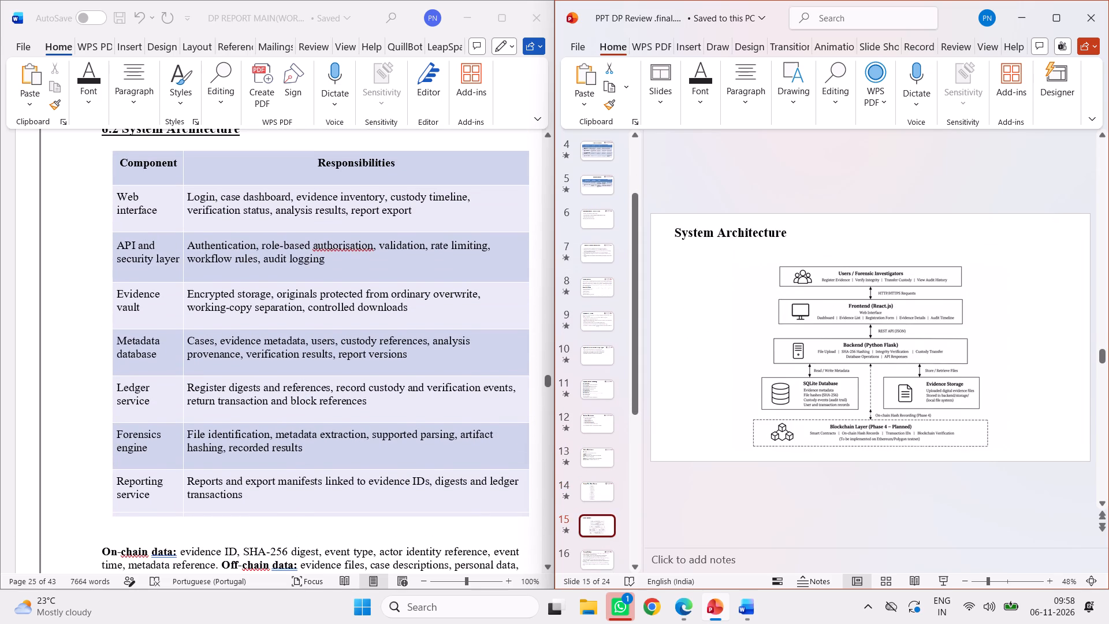
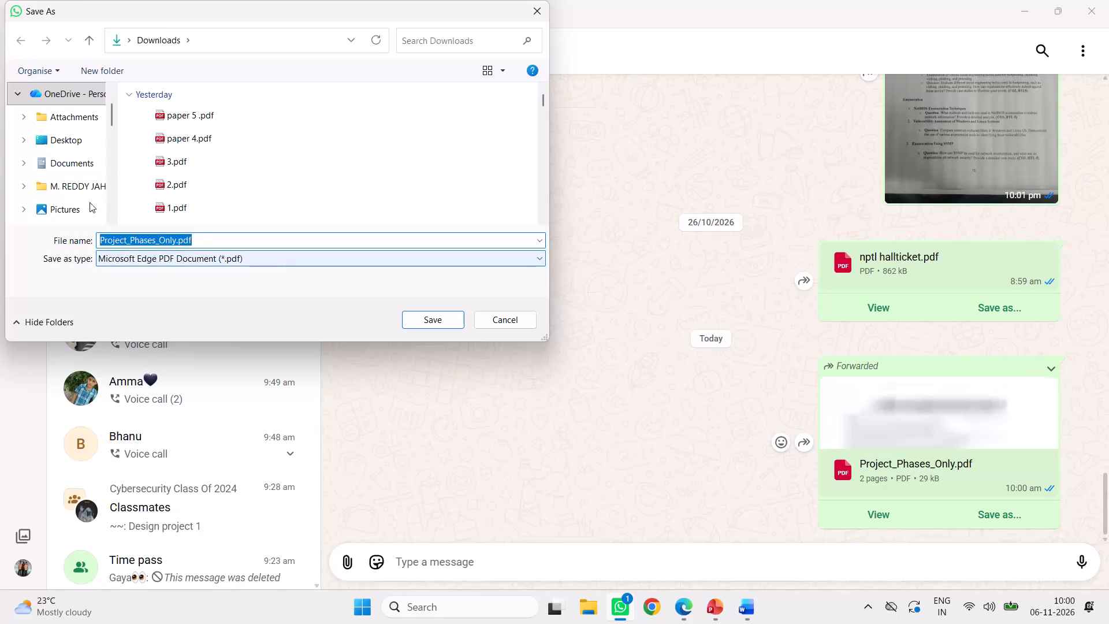
{"action": "scroll", "coordinate": [70, 172], "scroll_direction": "down", "scroll_amount": 1}
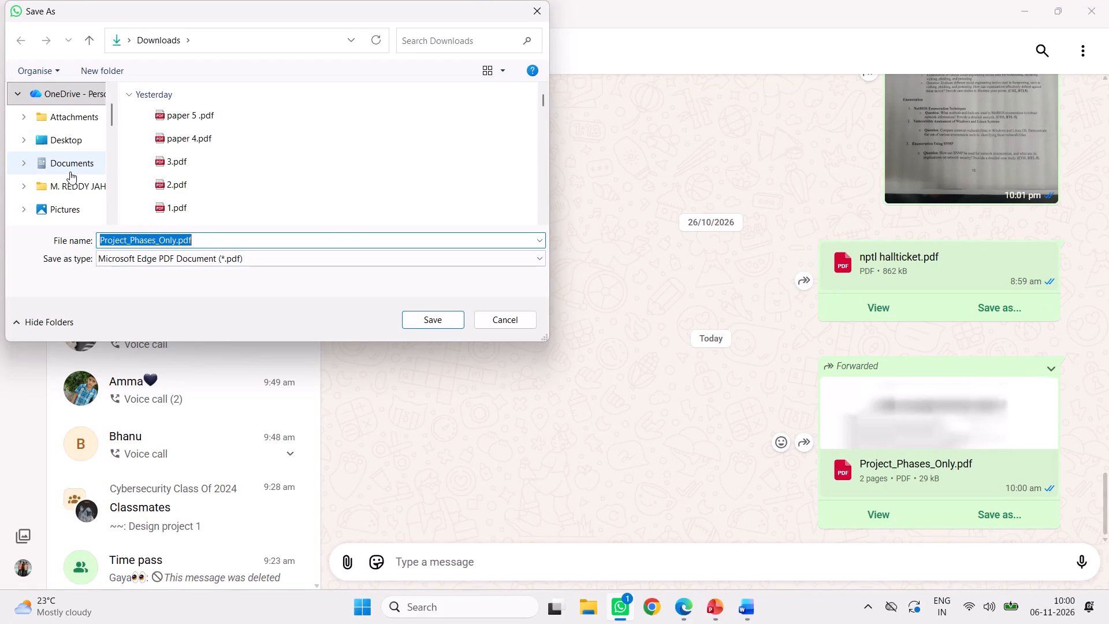
{"action": "scroll", "coordinate": [70, 172], "scroll_direction": "down", "scroll_amount": 2}
{"action": "scroll", "coordinate": [77, 106], "scroll_direction": "up", "scroll_amount": 1}
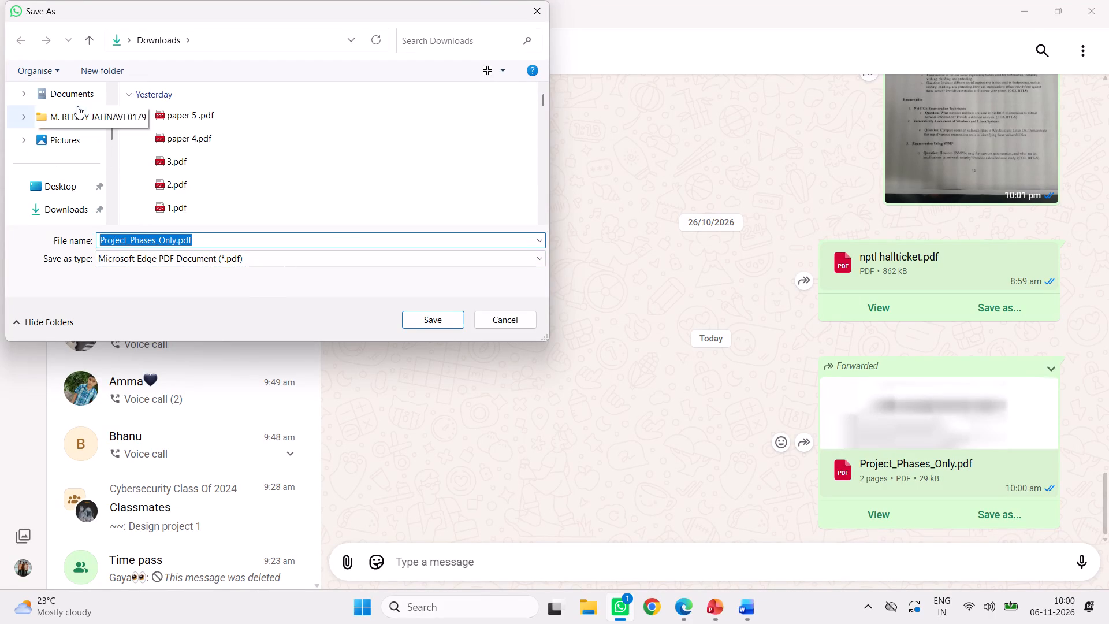